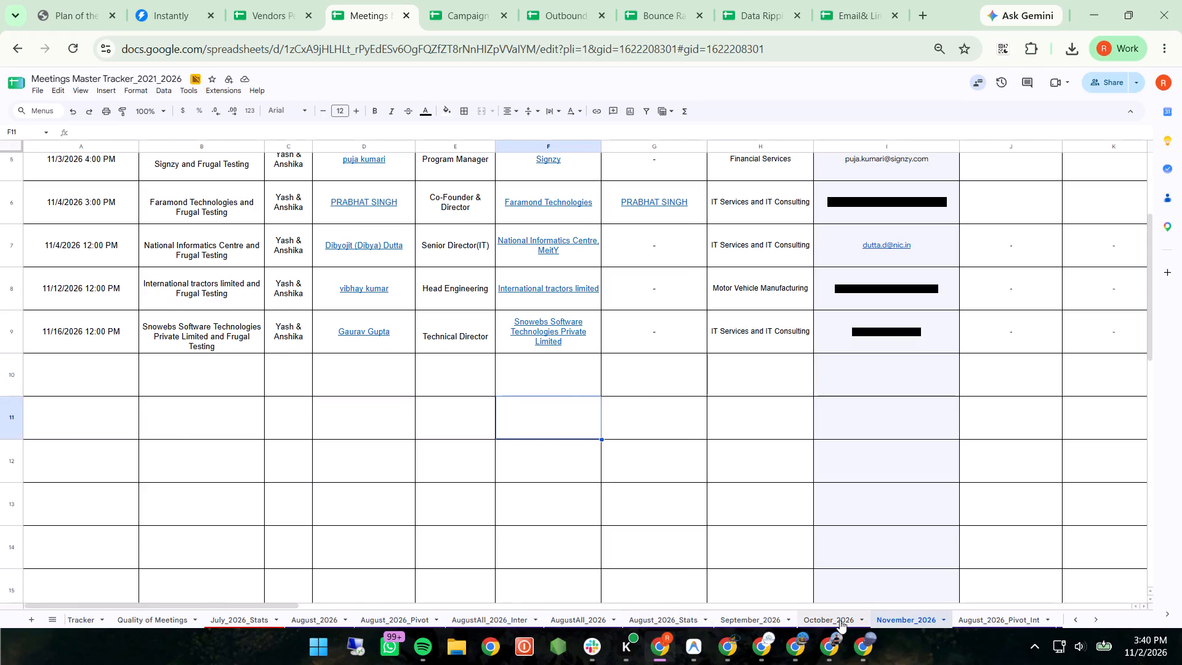
Review the meeting names in the October_2026 sheet from the first meeting row down to the first empty row.
scroll(265, 375, right, 15)
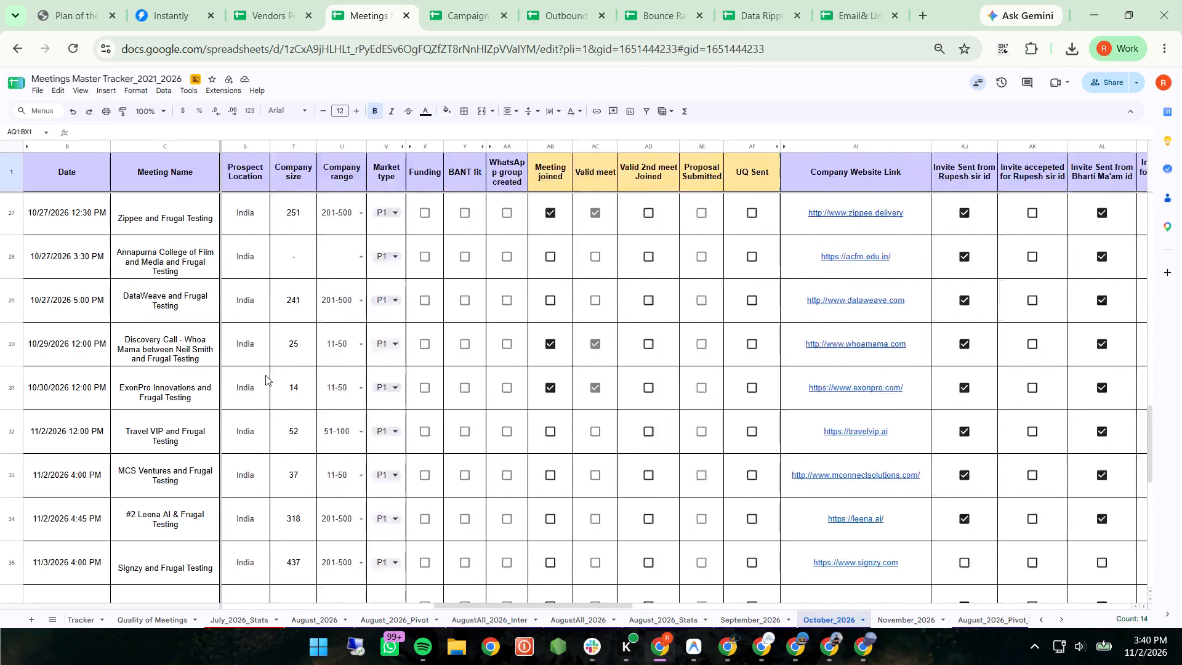
scroll(265, 375, right, 4)
scroll(158, 400, up, 5)
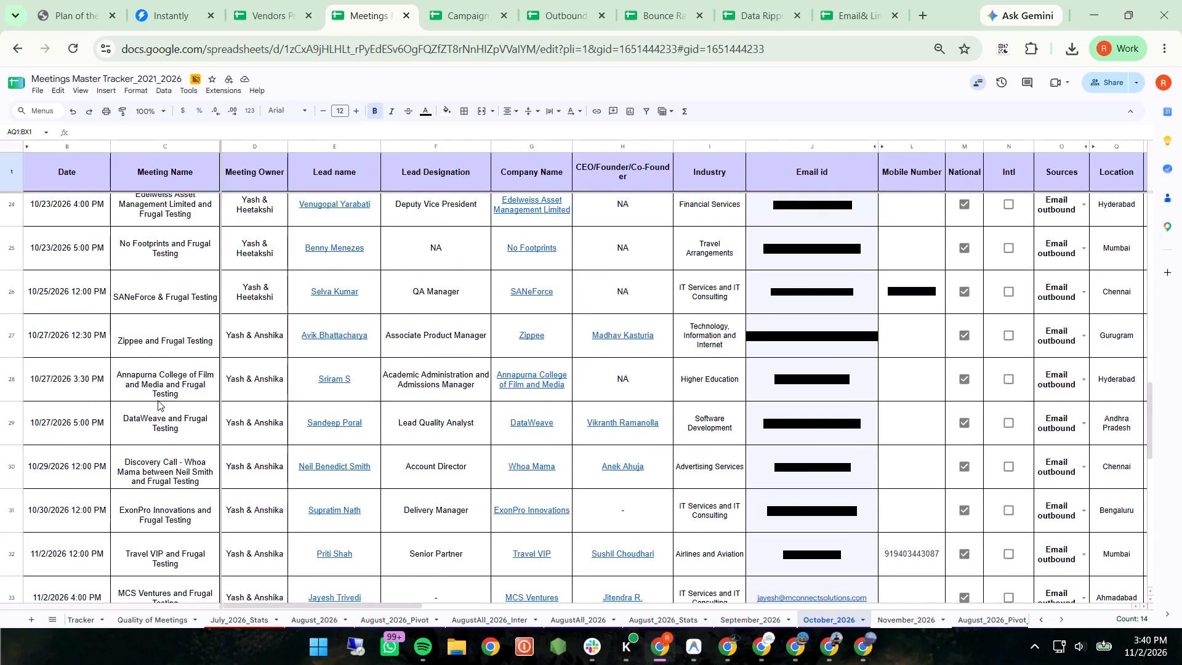
scroll(158, 400, up, 7)
click(166, 227)
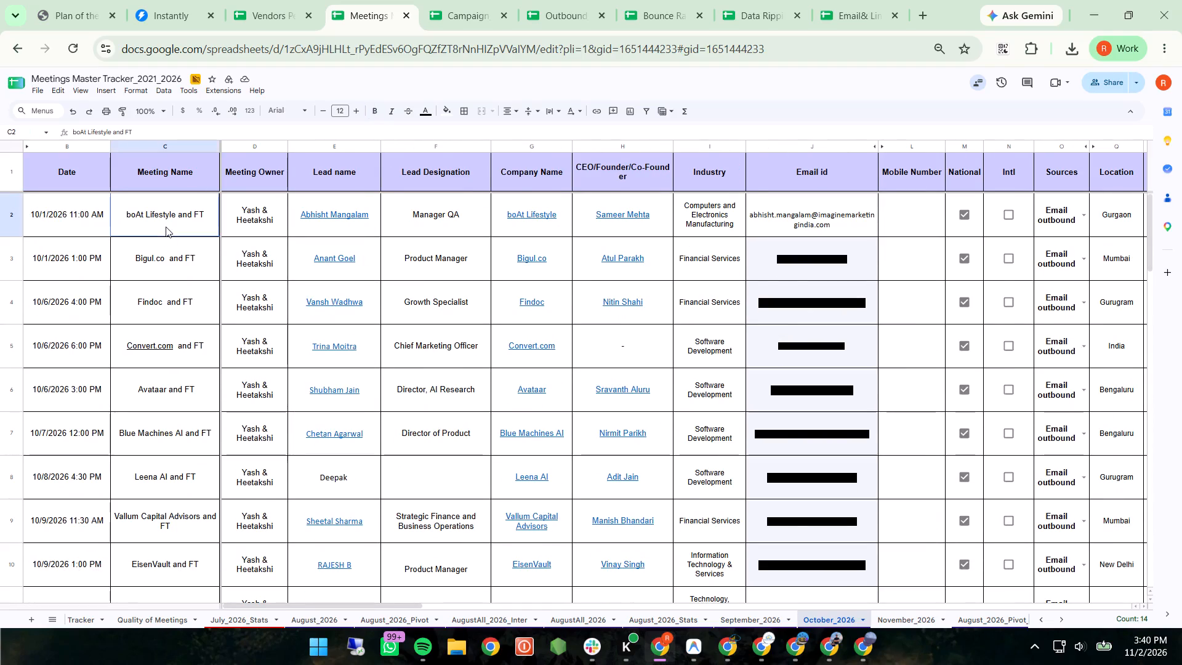
key(Down)
key(Down)
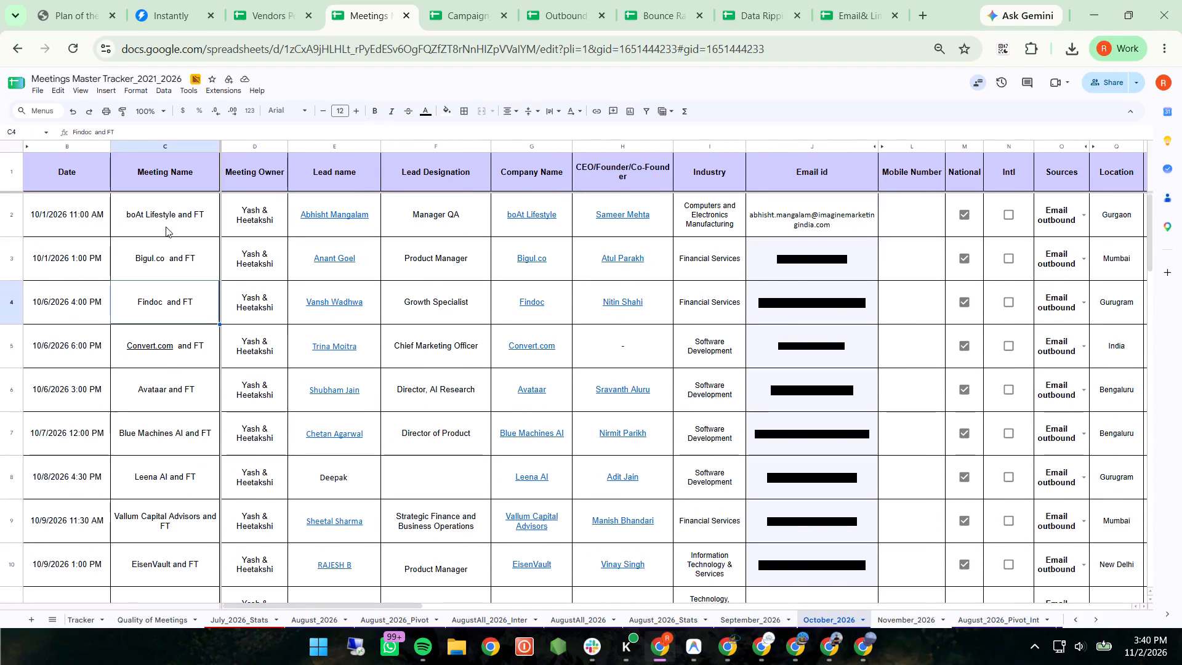
key(Down)
key(Down)
key(Down)
key(Down)
key(Down)
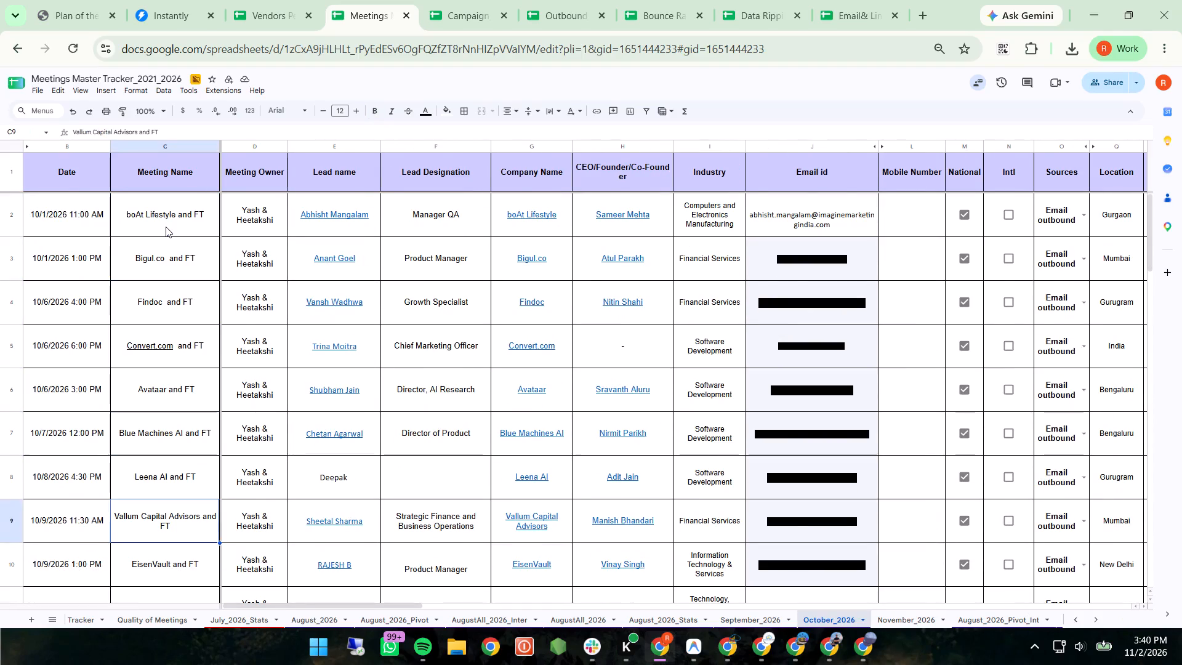
key(Down)
key(Down)
key(Down)
key(Down)
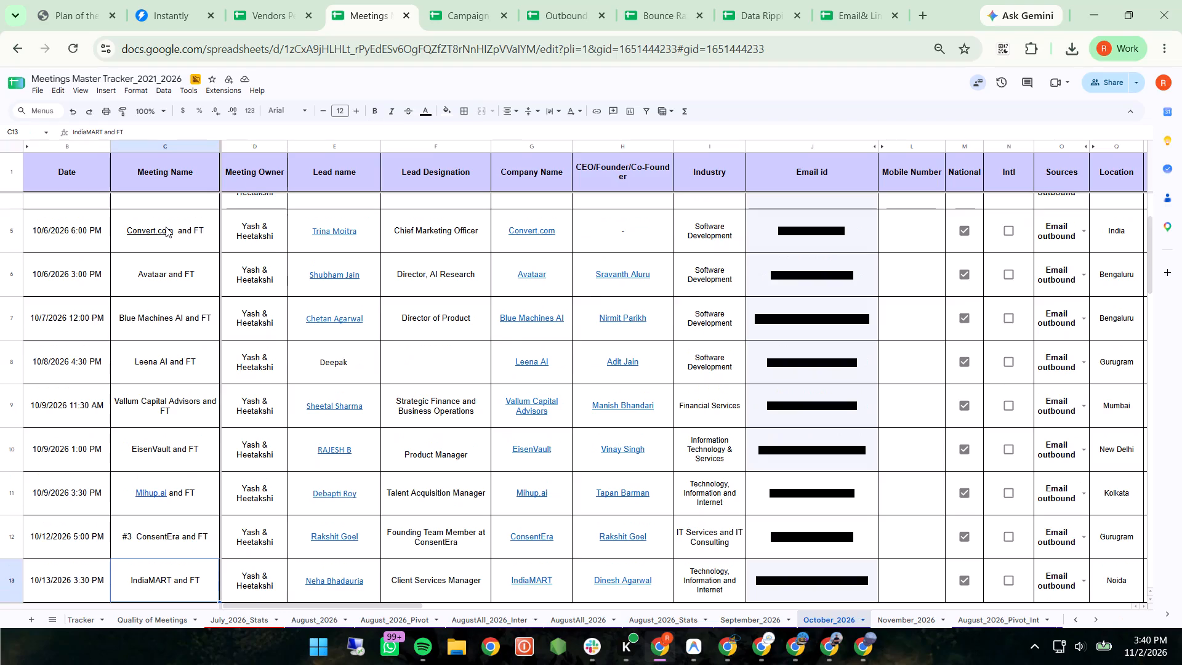
key(Down)
key(Down)
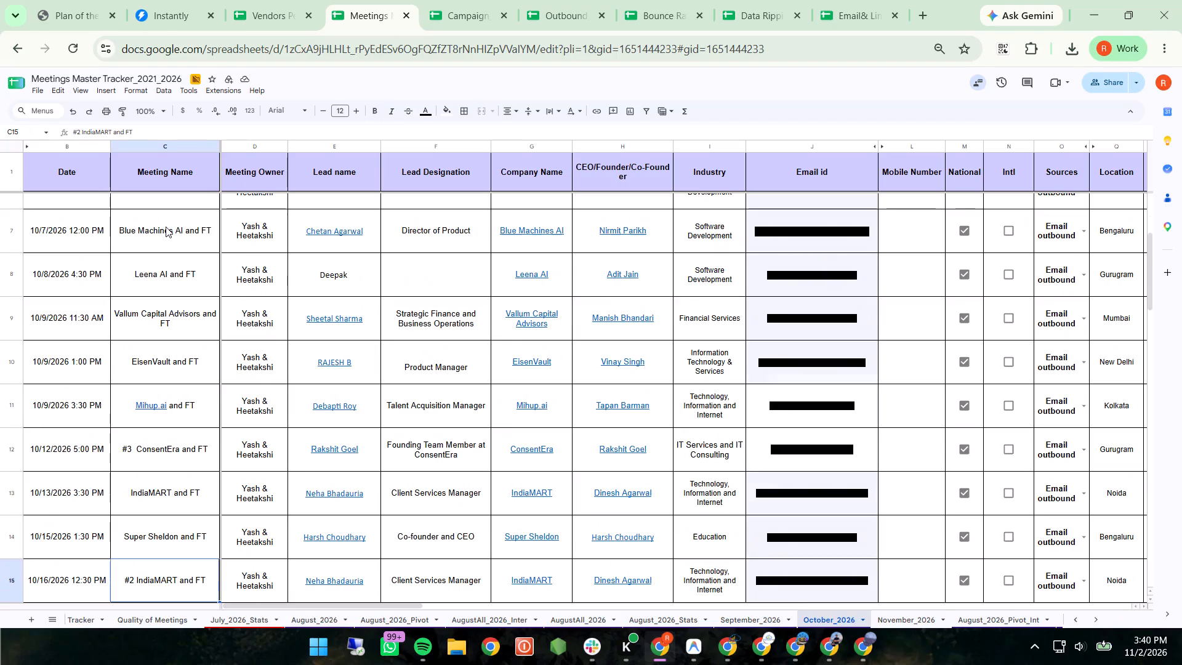
key(Down)
key(Down)
key(Down)
key(Down)
key(Down)
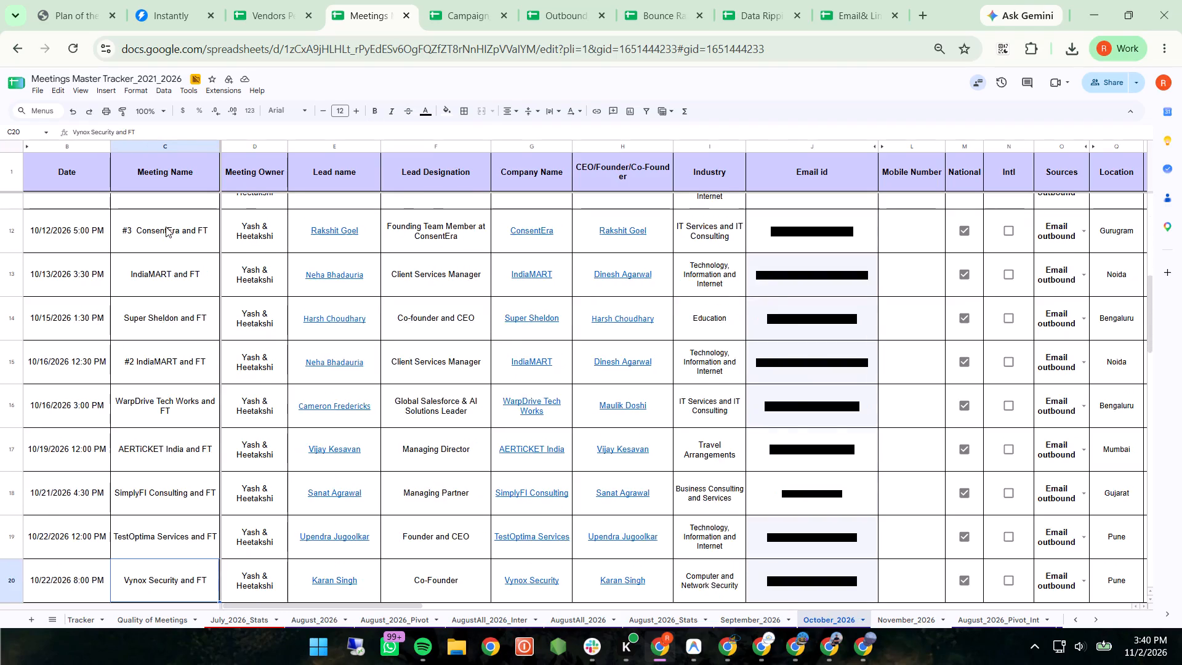
key(Down)
key(Down)
key(Down)
key(Down)
key(Down)
key(Down)
key(Down)
key(Down)
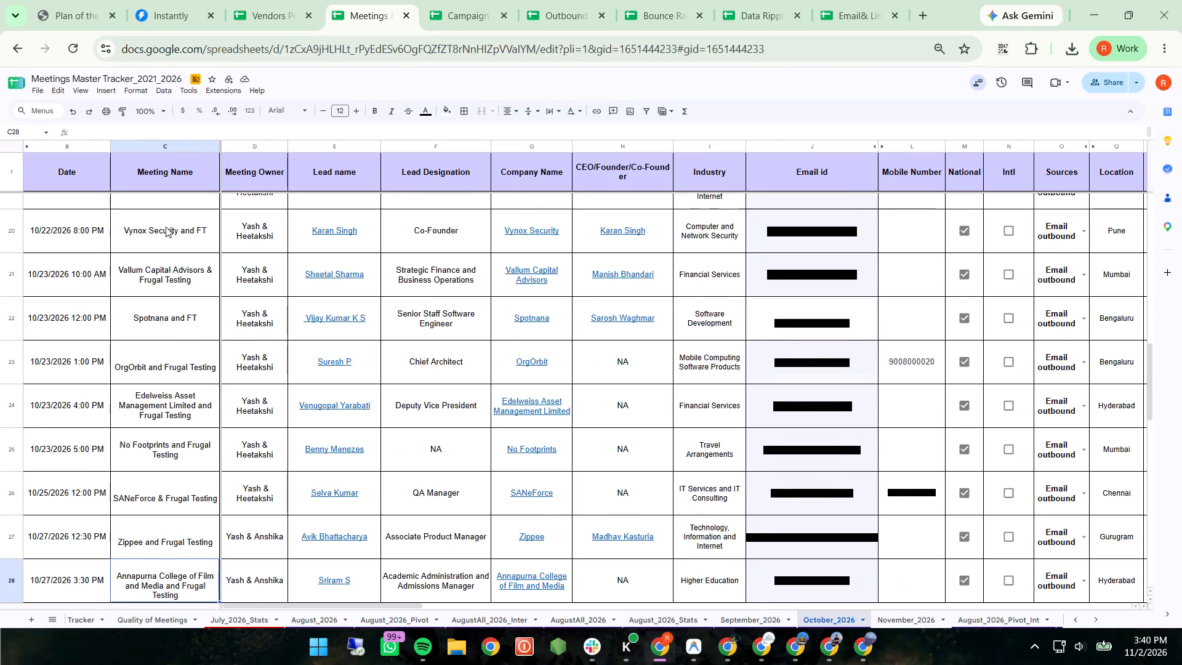
key(Down)
key(Down)
key(Down)
key(Down)
key(Down)
key(Down)
key(Down)
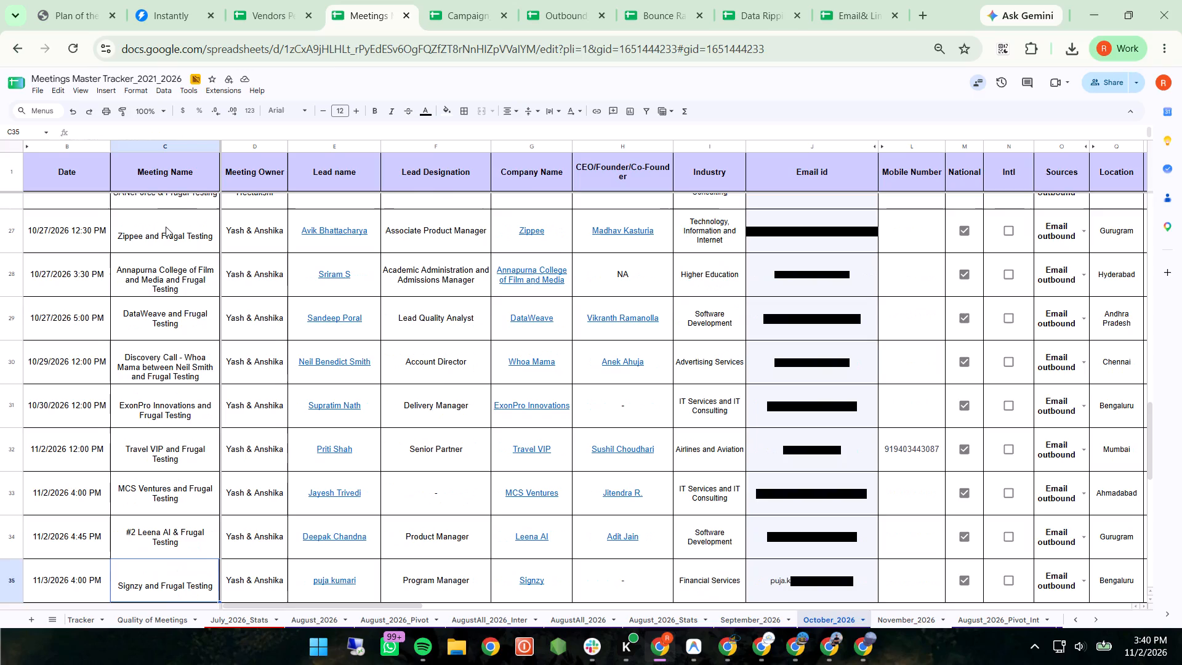
key(Down)
key(Down)
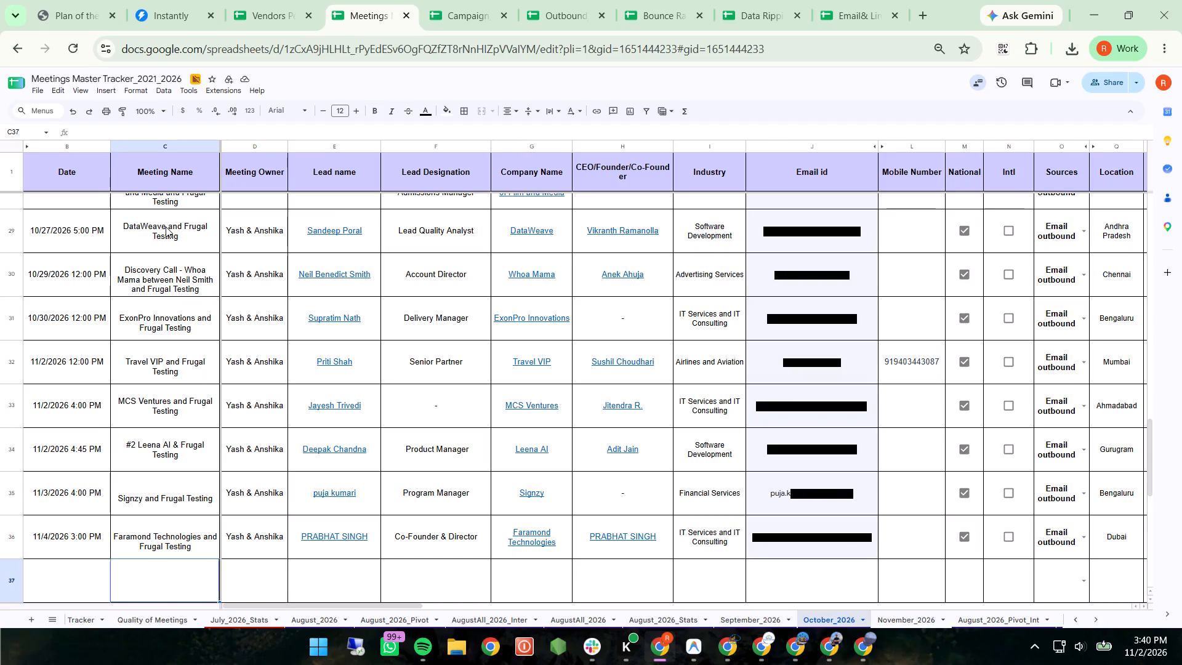
Switch to the Instantly Unibox, filter conversations by the Meeting booked status, and look through the list back to late September.
click(193, 23)
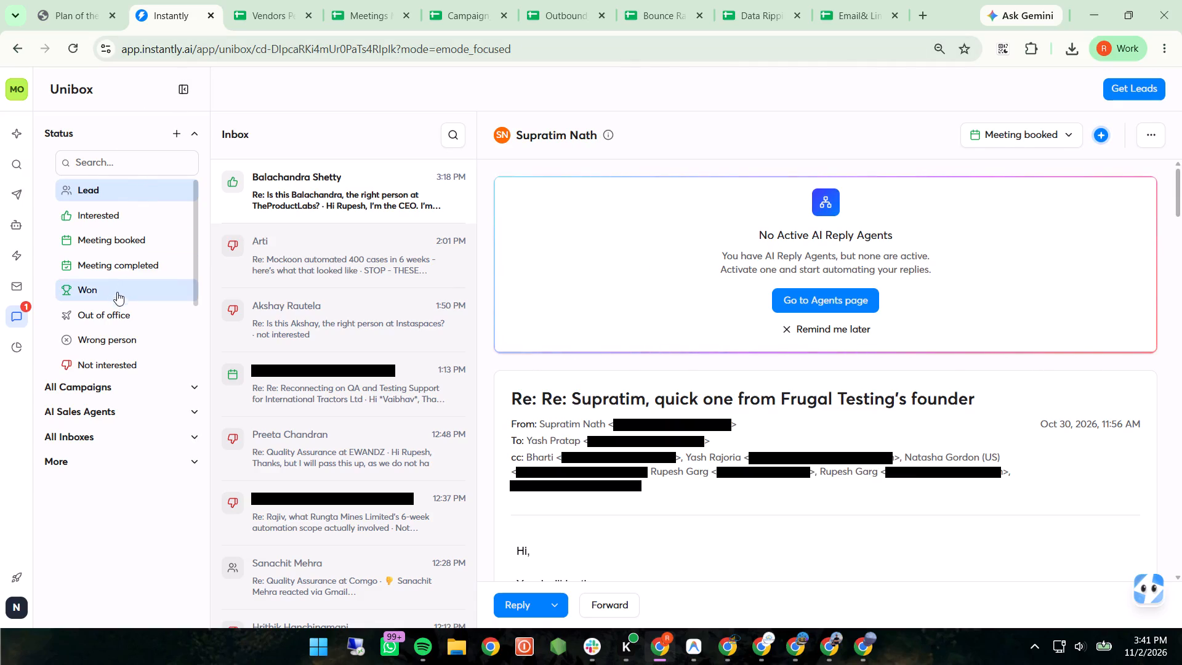
click(131, 249)
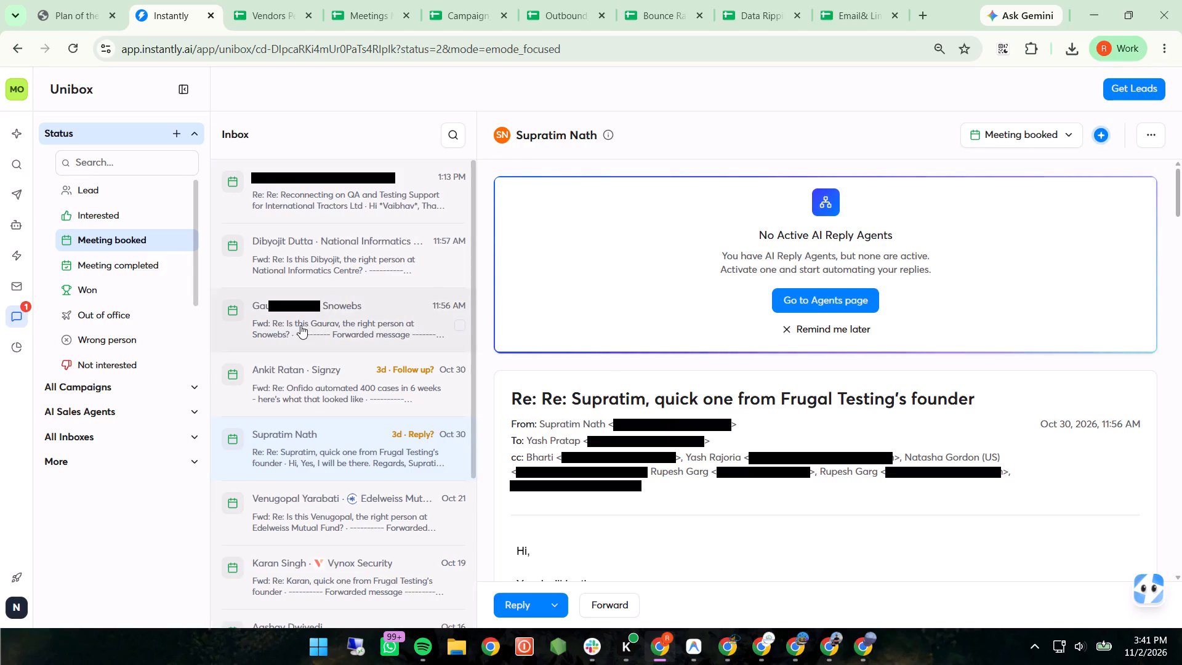
scroll(300, 325, down, 1)
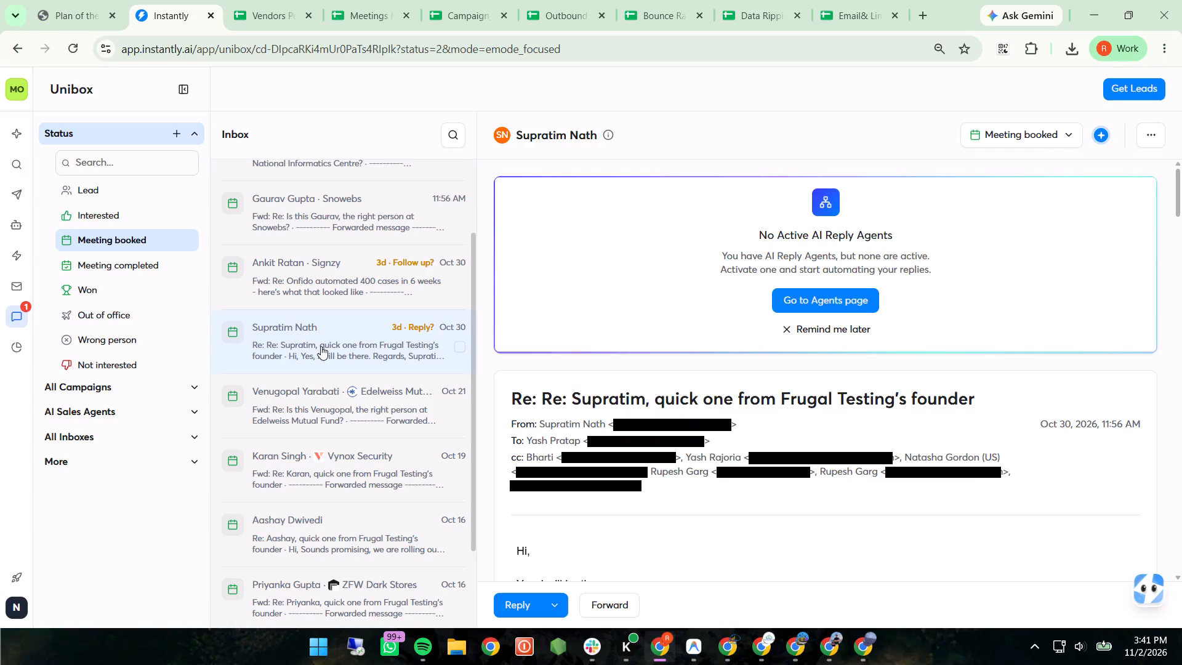
scroll(321, 346, down, 14)
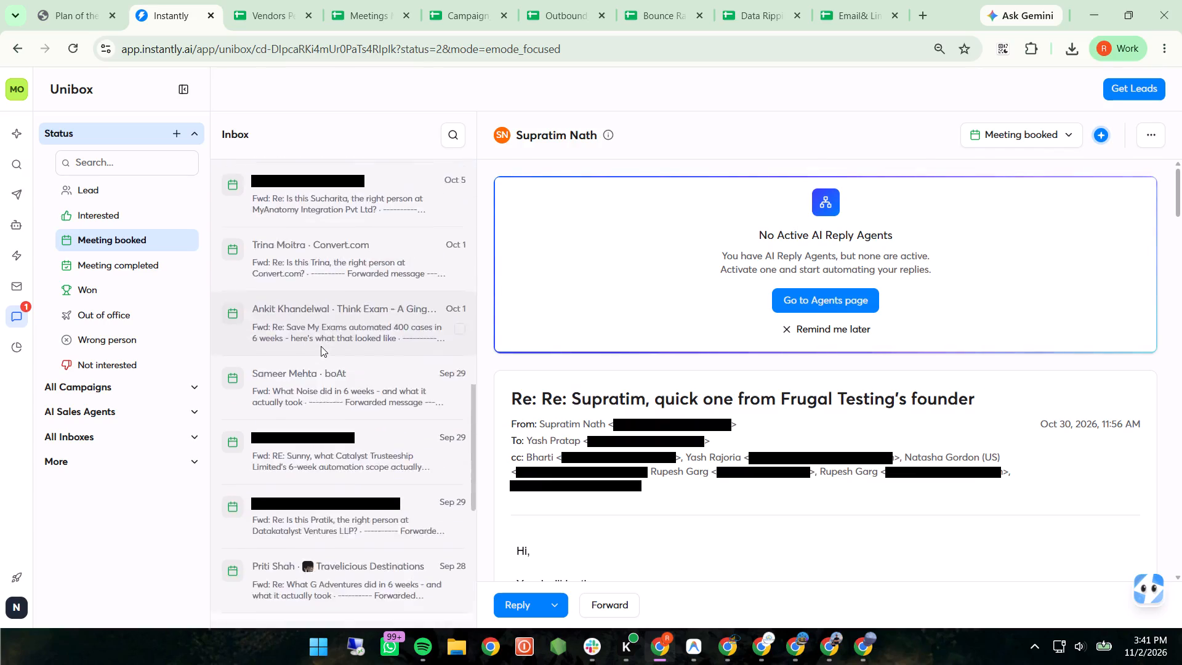
scroll(321, 346, down, 2)
scroll(321, 346, up, 4)
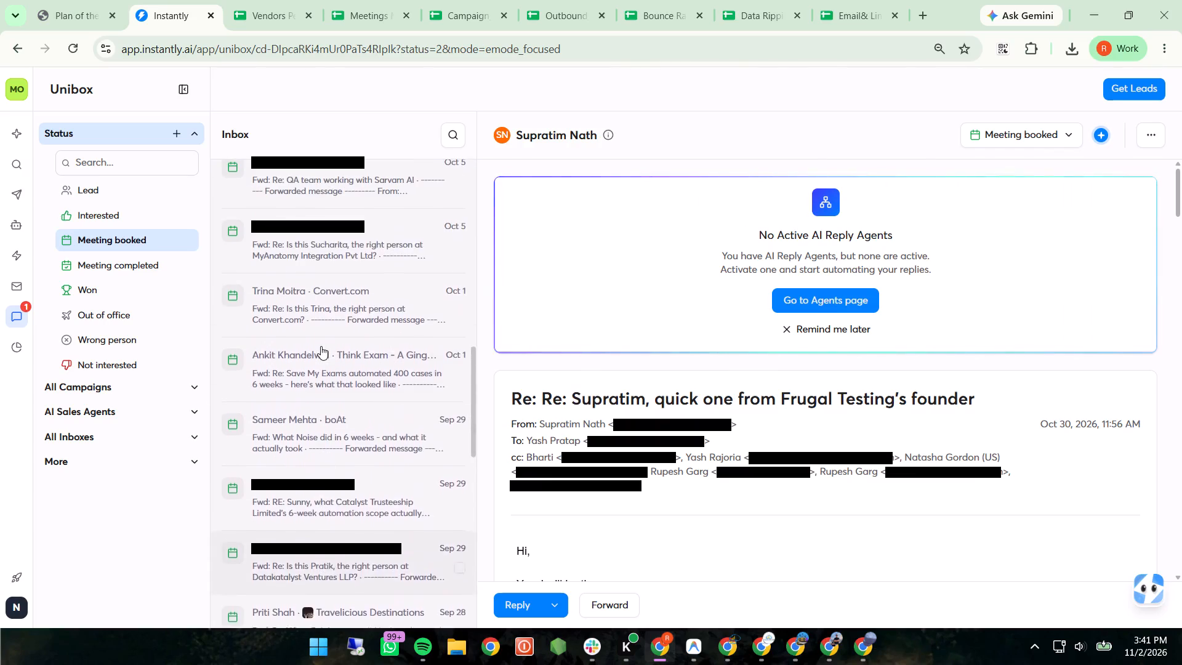
scroll(321, 346, up, 8)
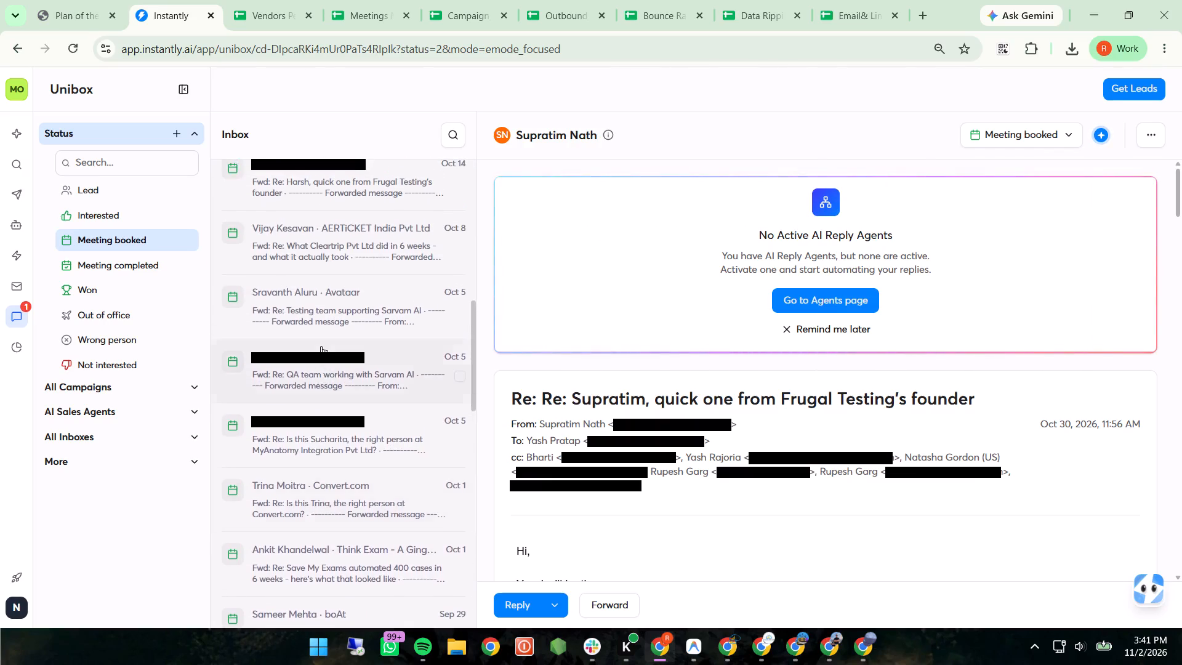
scroll(321, 346, up, 3)
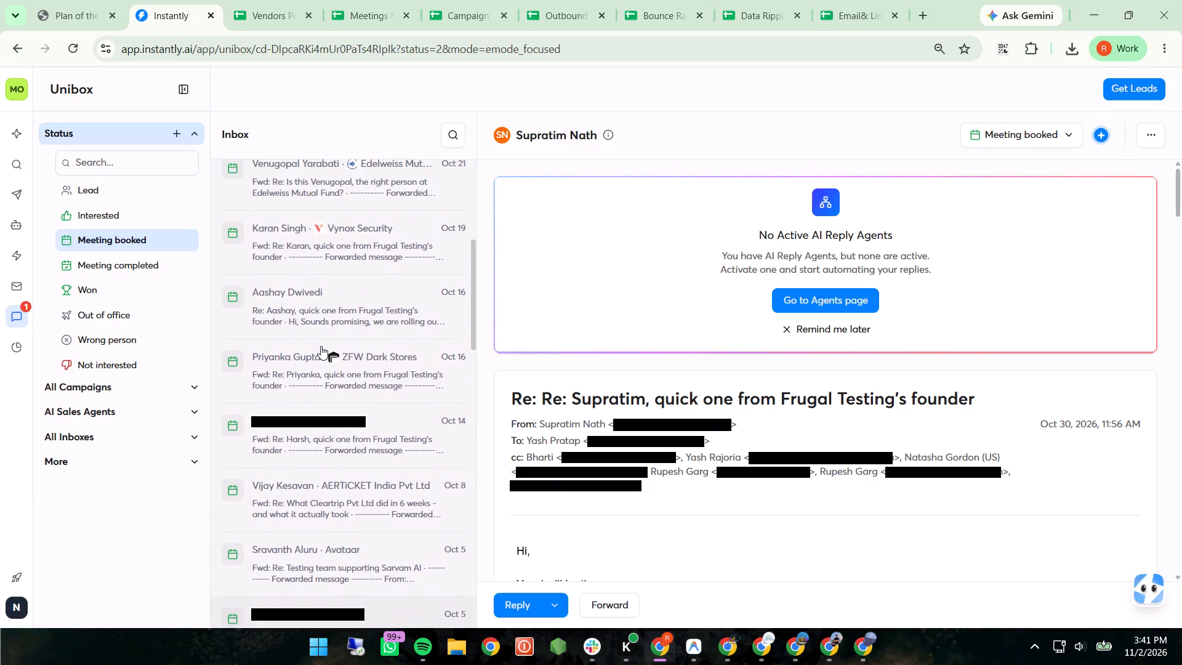
scroll(321, 346, up, 1)
scroll(369, 257, up, 2)
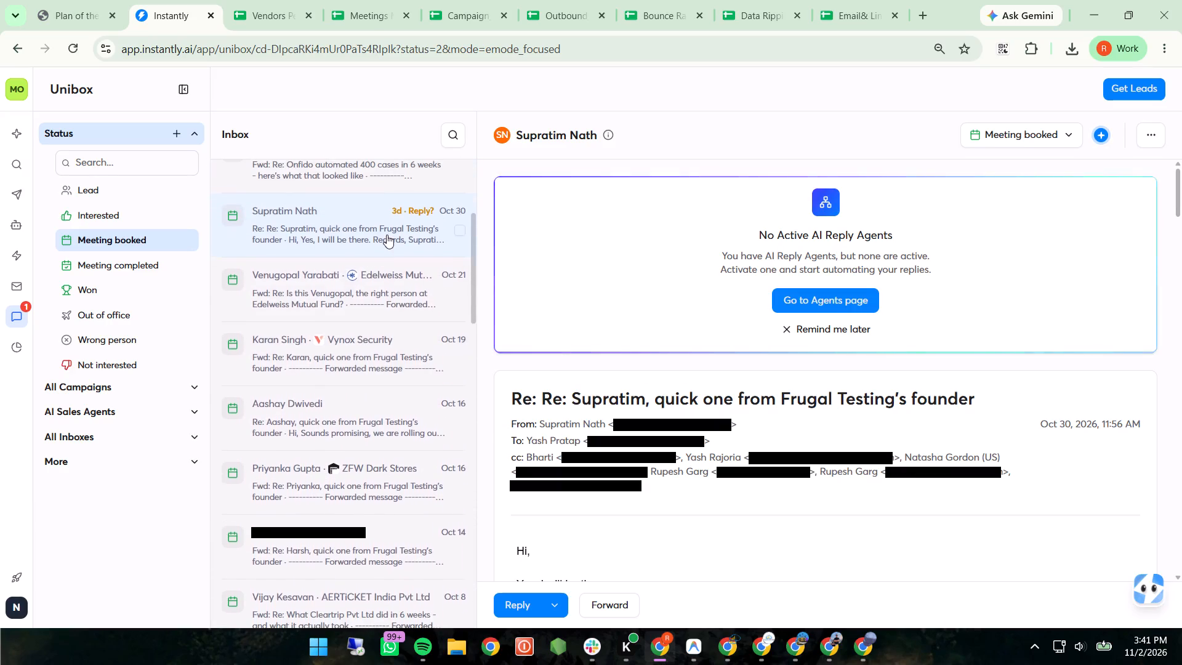
scroll(387, 235, up, 1)
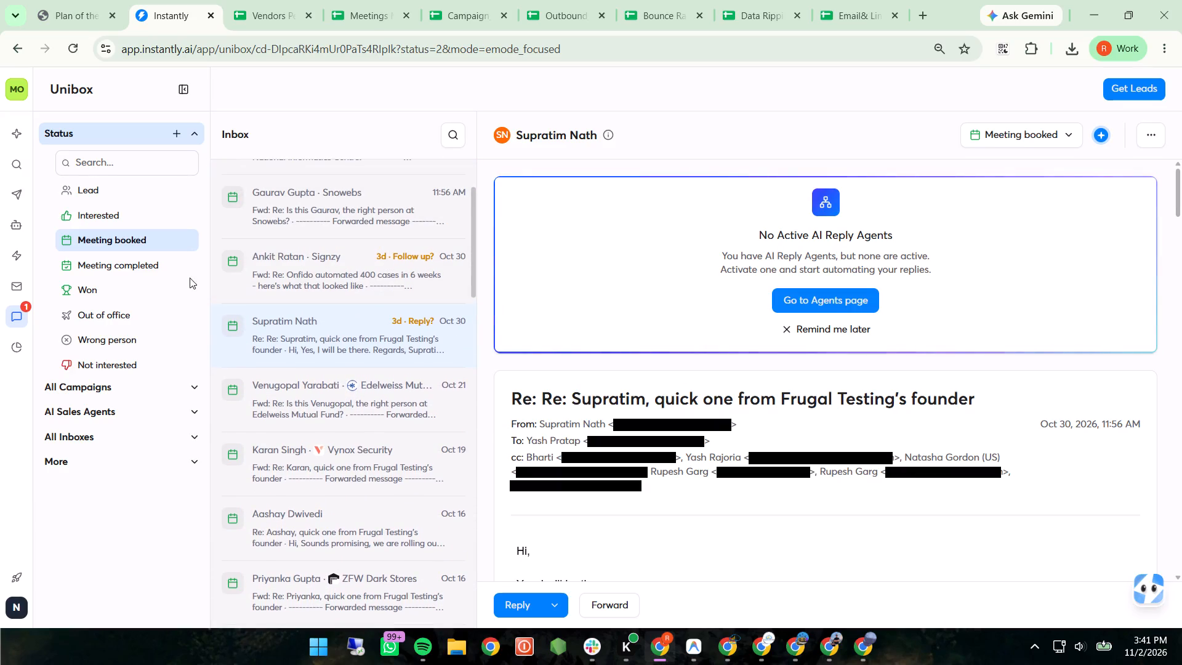
Check the conversations with the Meeting completed status and return the filter to Meeting booked.
click(124, 257)
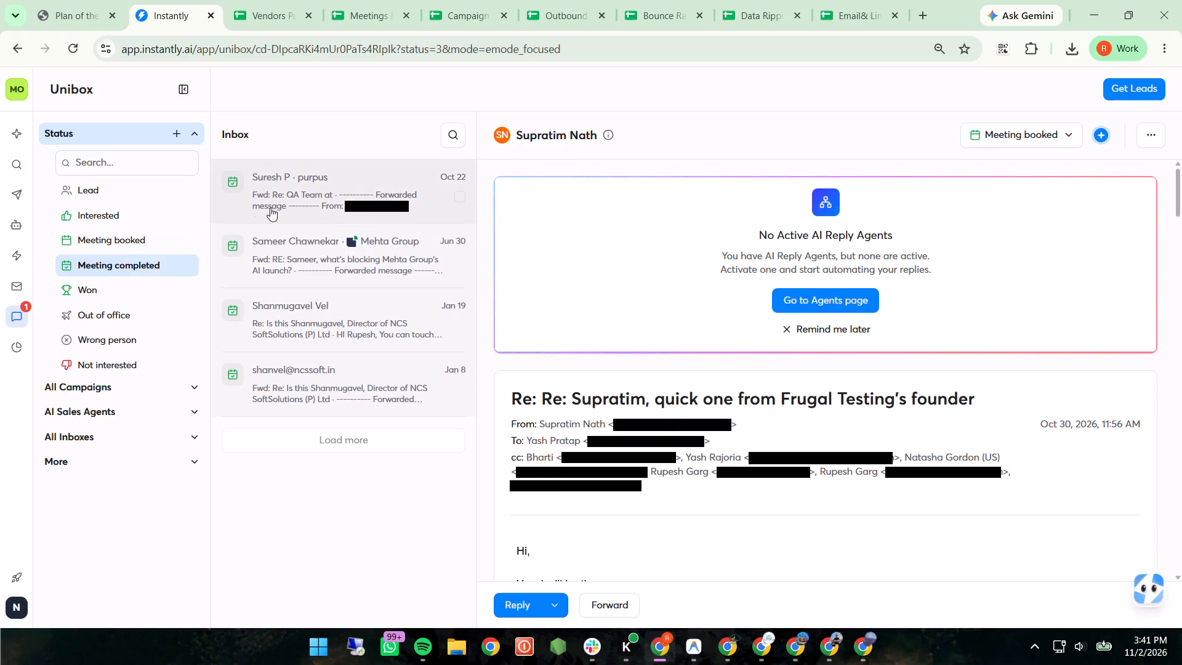
click(131, 243)
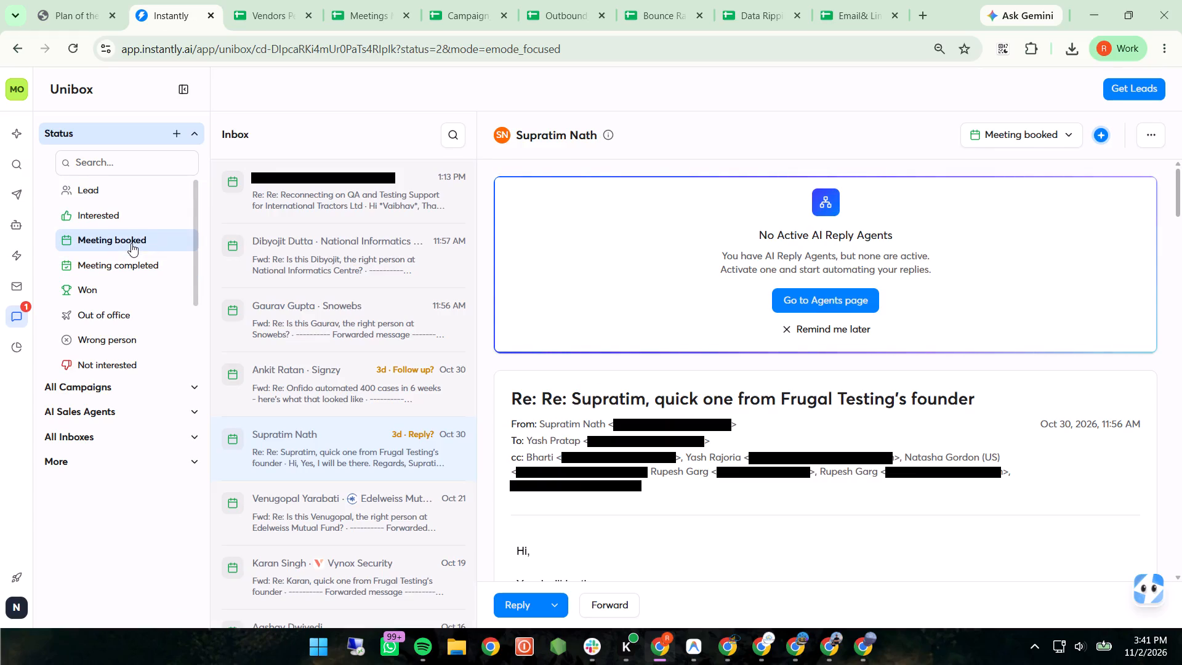
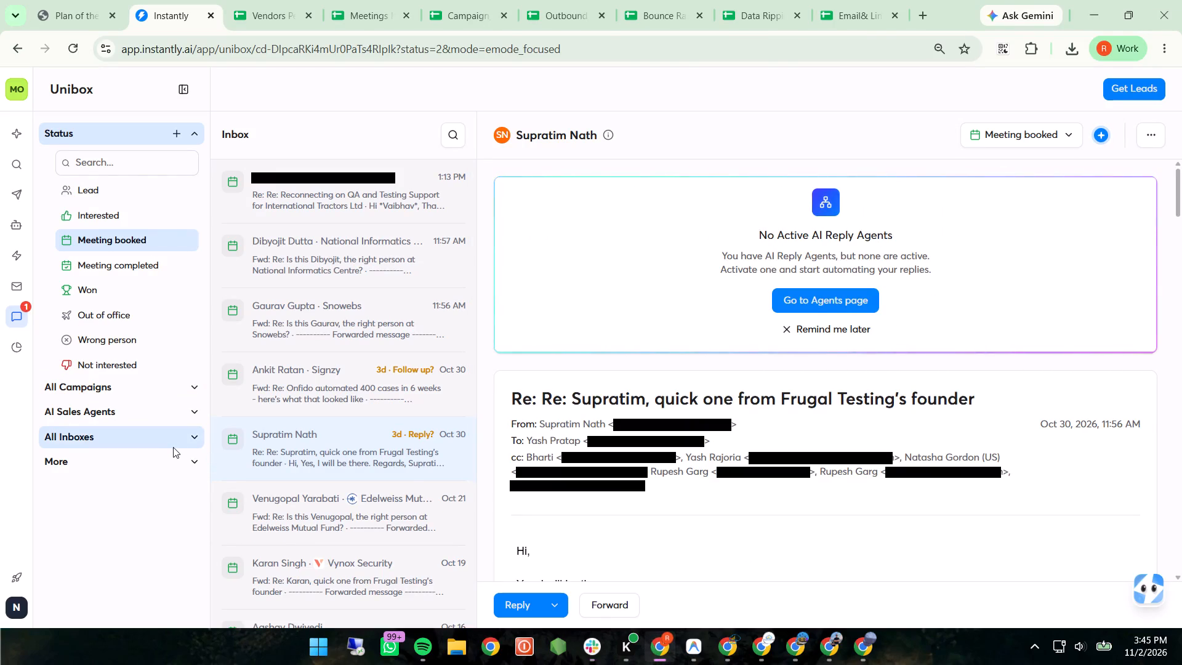
Search the inbox list and the status list in the Unibox filters for the copied email address.
click(131, 472)
key(ctrl+v)
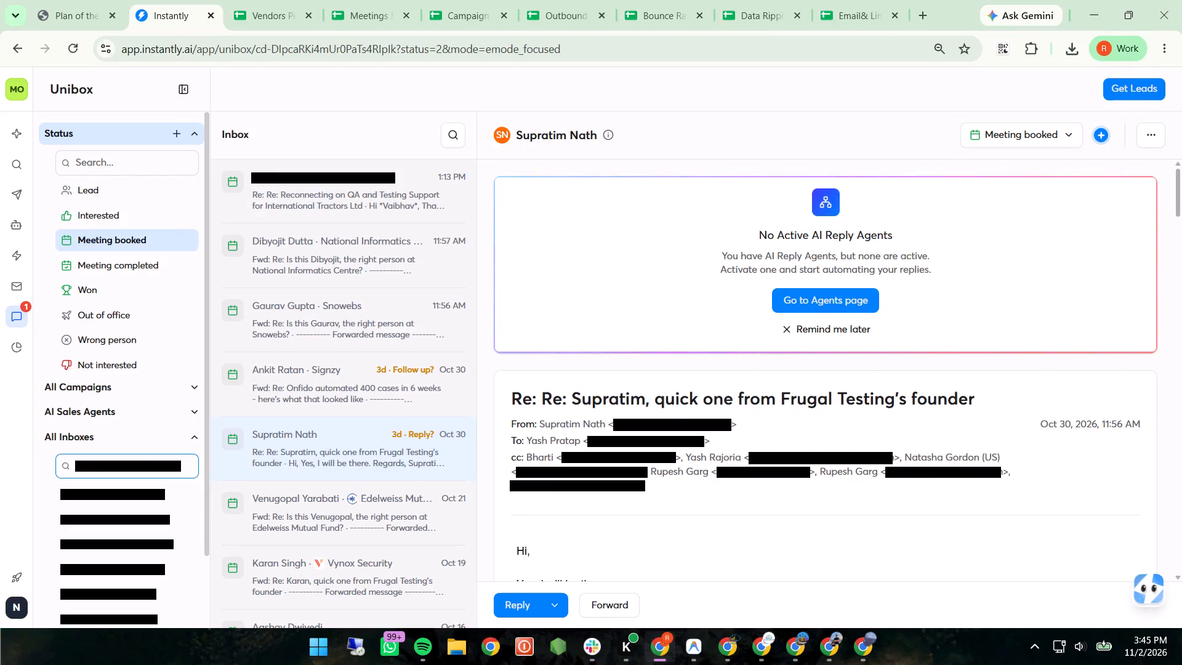
key(Return)
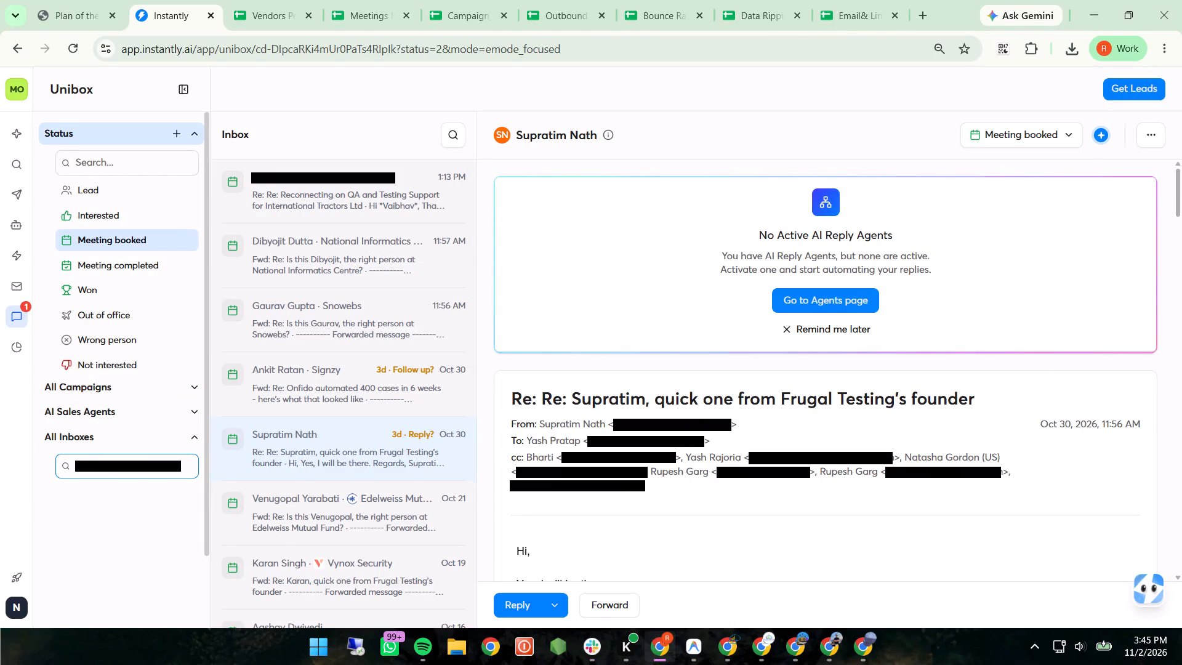
click(98, 469)
key(ctrl+a)
key(BackSpace)
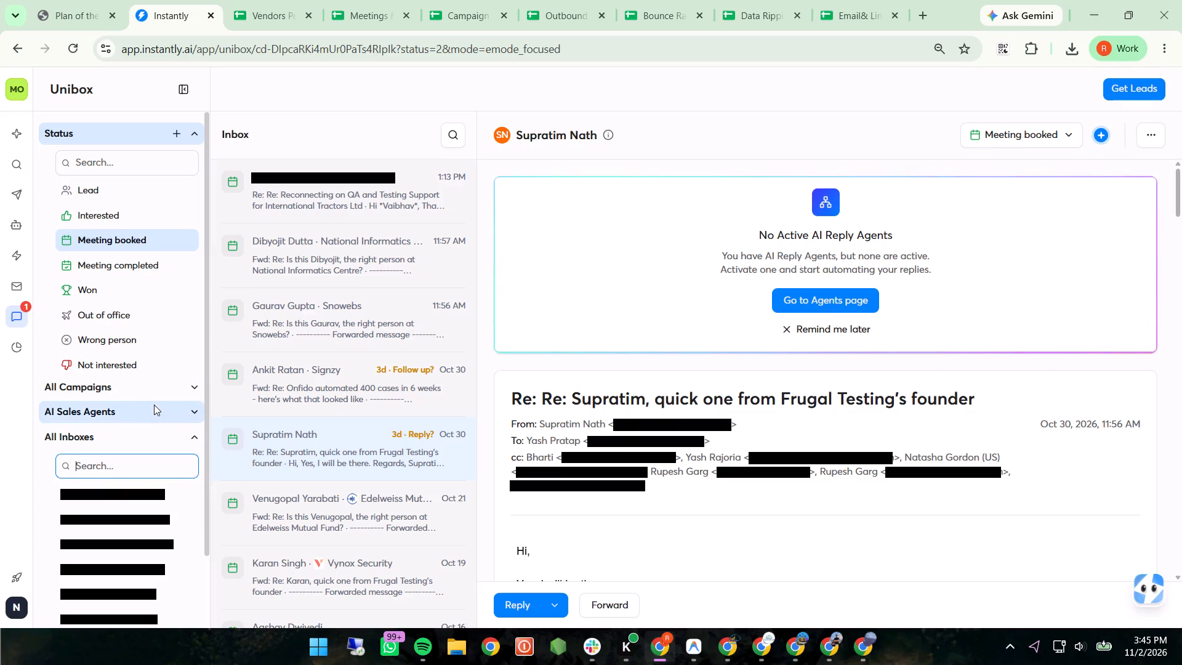
click(180, 389)
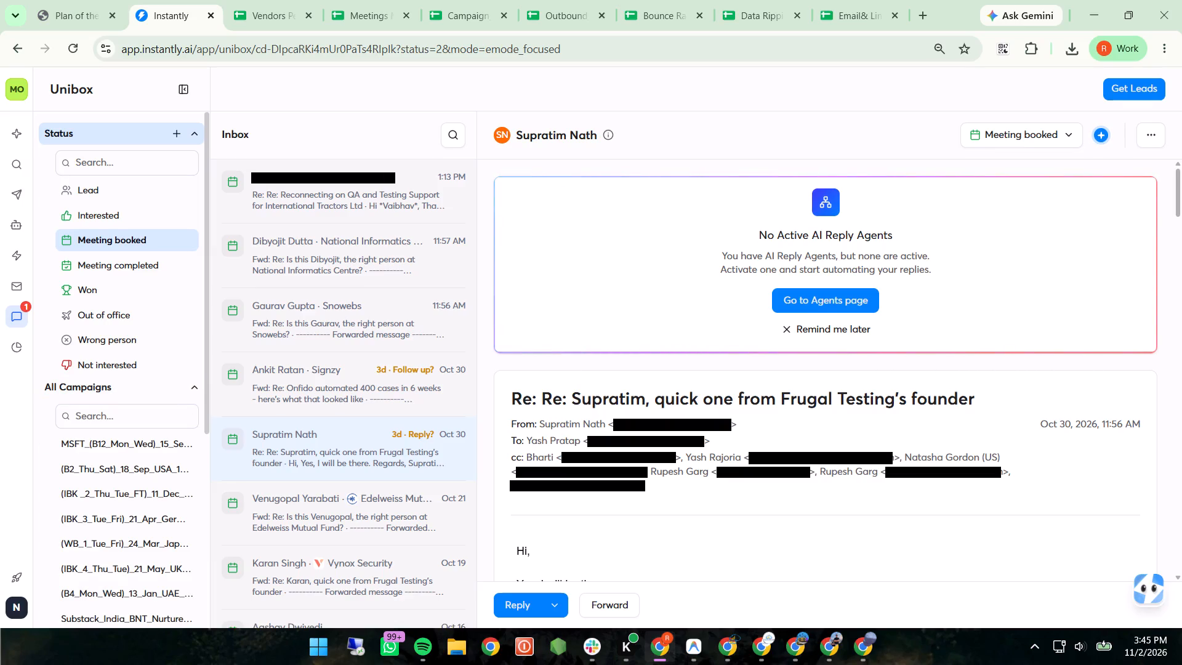
click(178, 389)
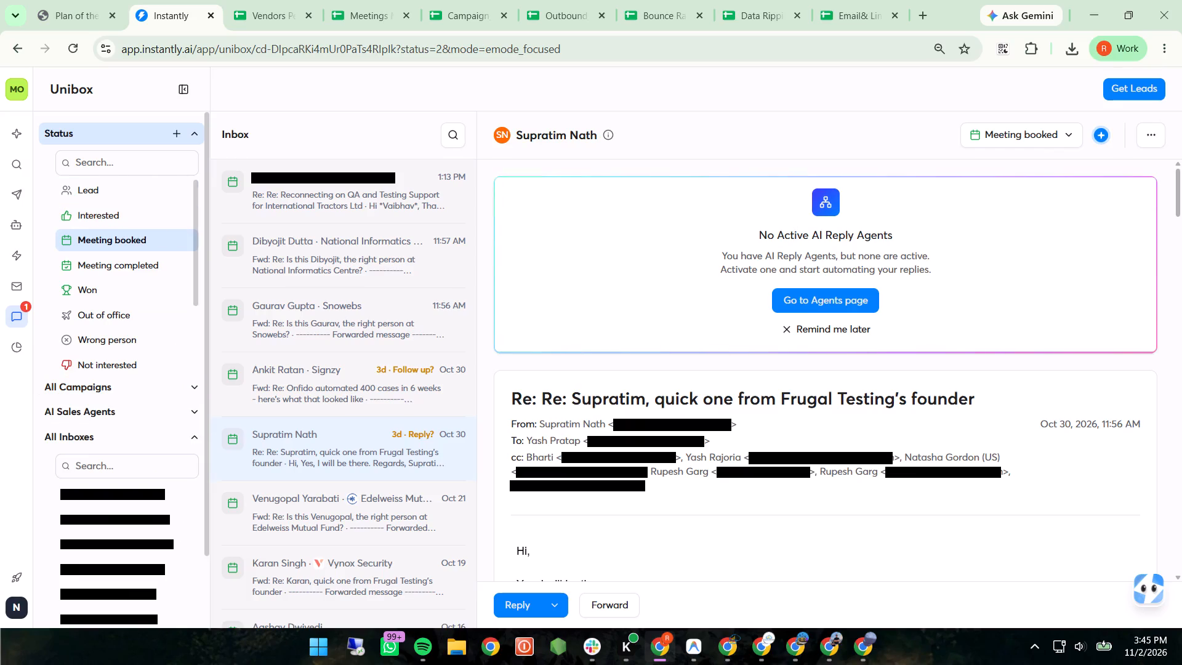
click(139, 166)
key(ctrl+v)
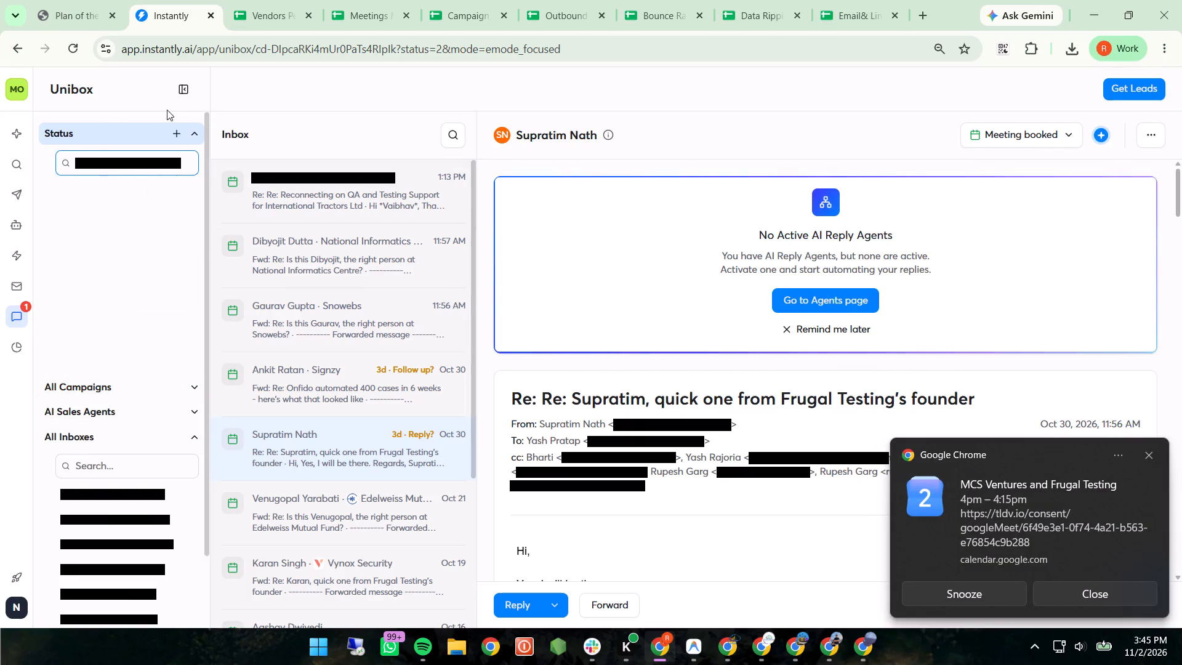
Reload the Unibox without the Meeting booked filter and open the newest reply, the one about TheProductLabs.
click(14, 222)
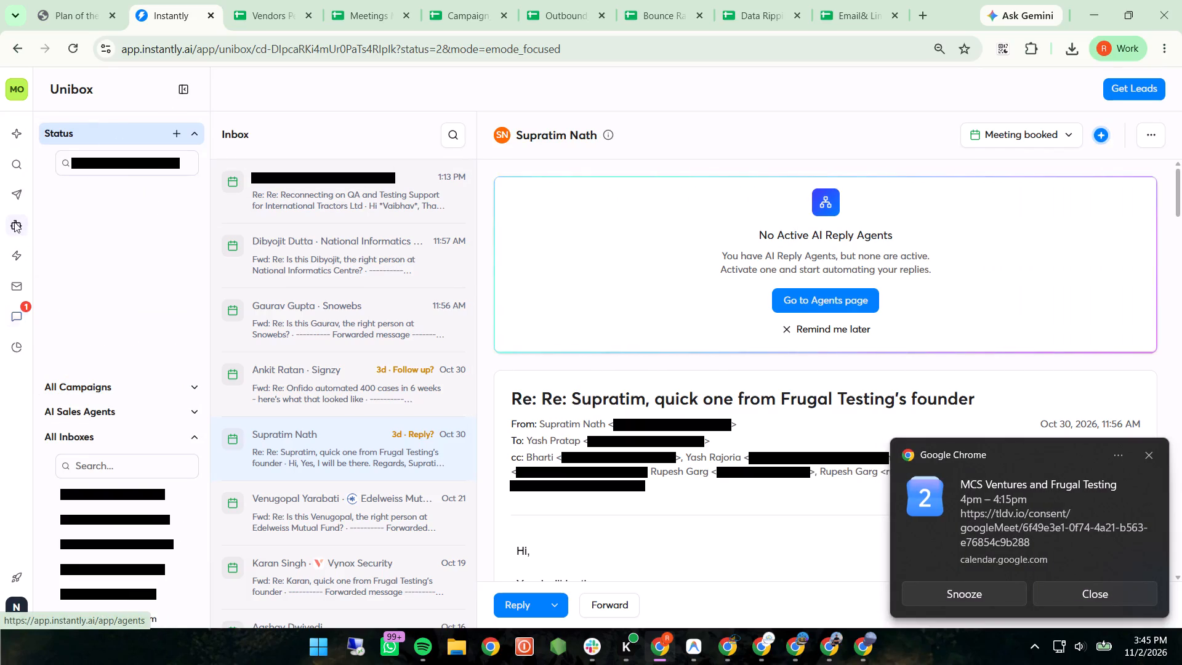
click(12, 284)
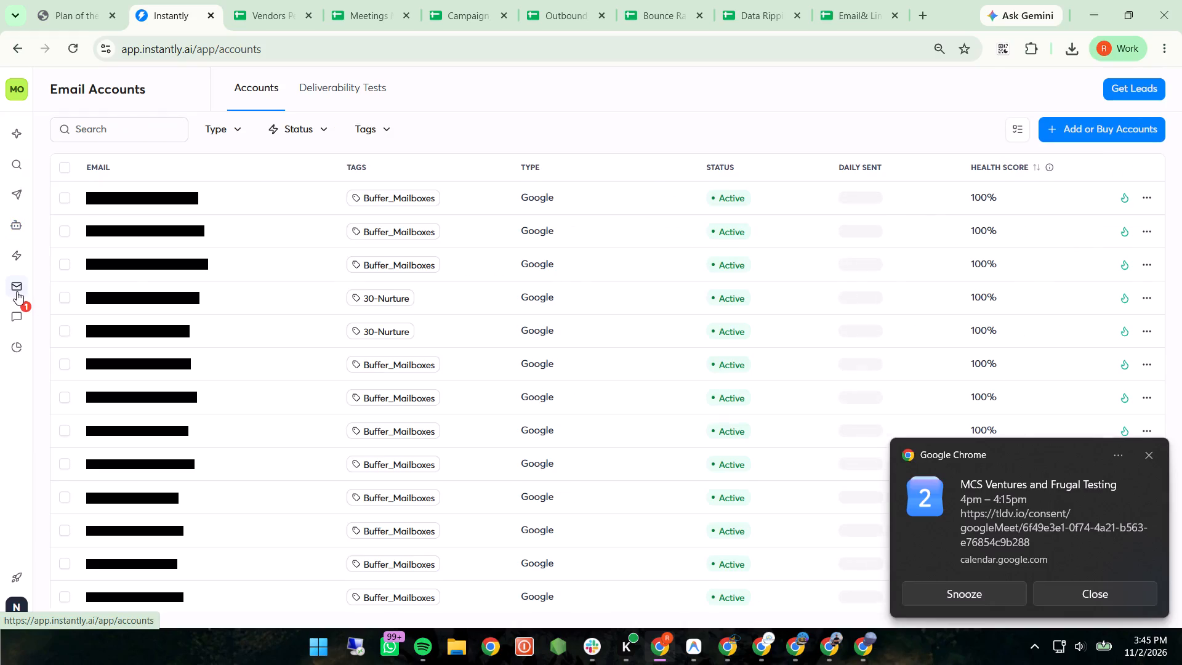
click(17, 310)
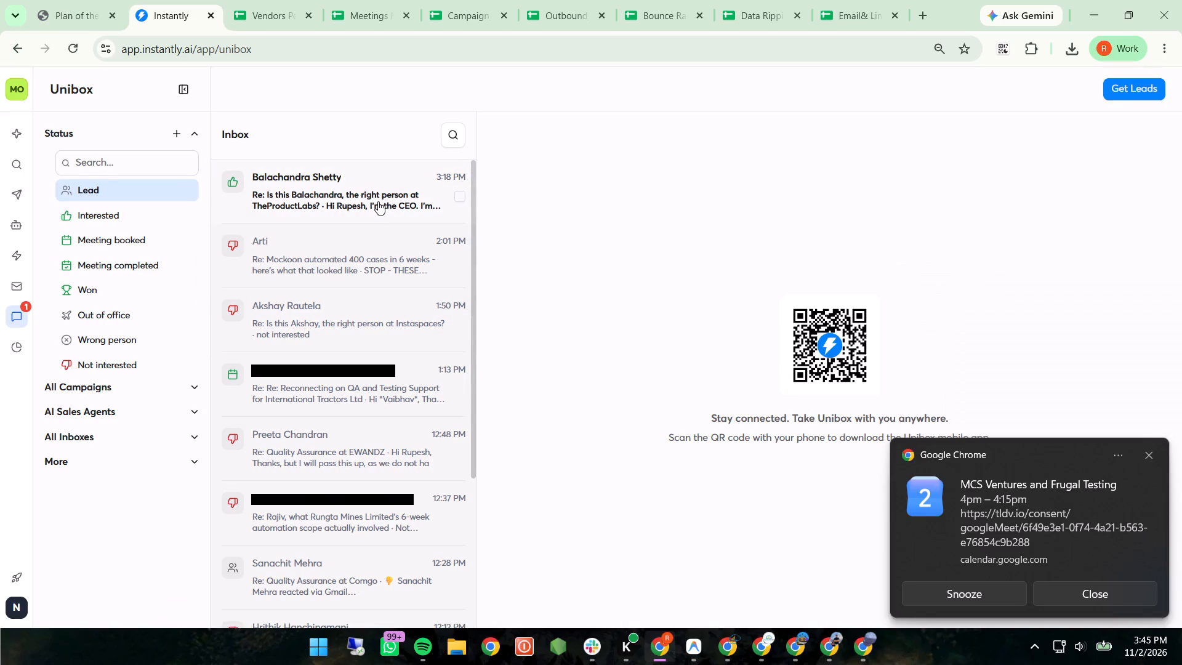
click(335, 208)
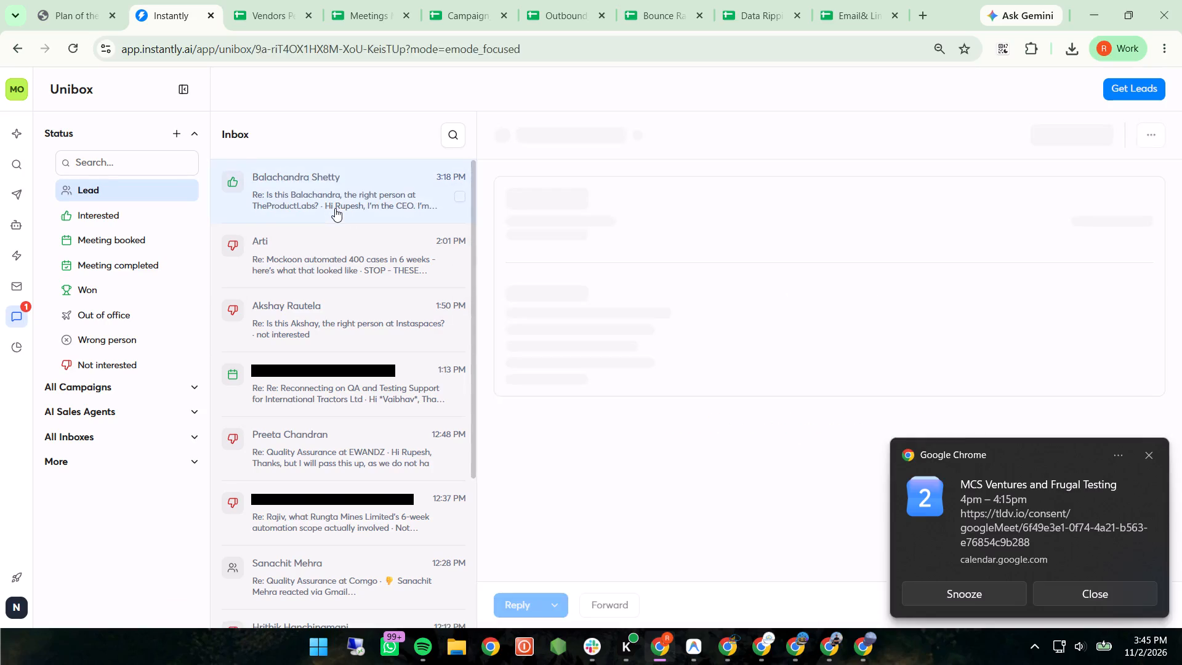
scroll(596, 297, down, 3)
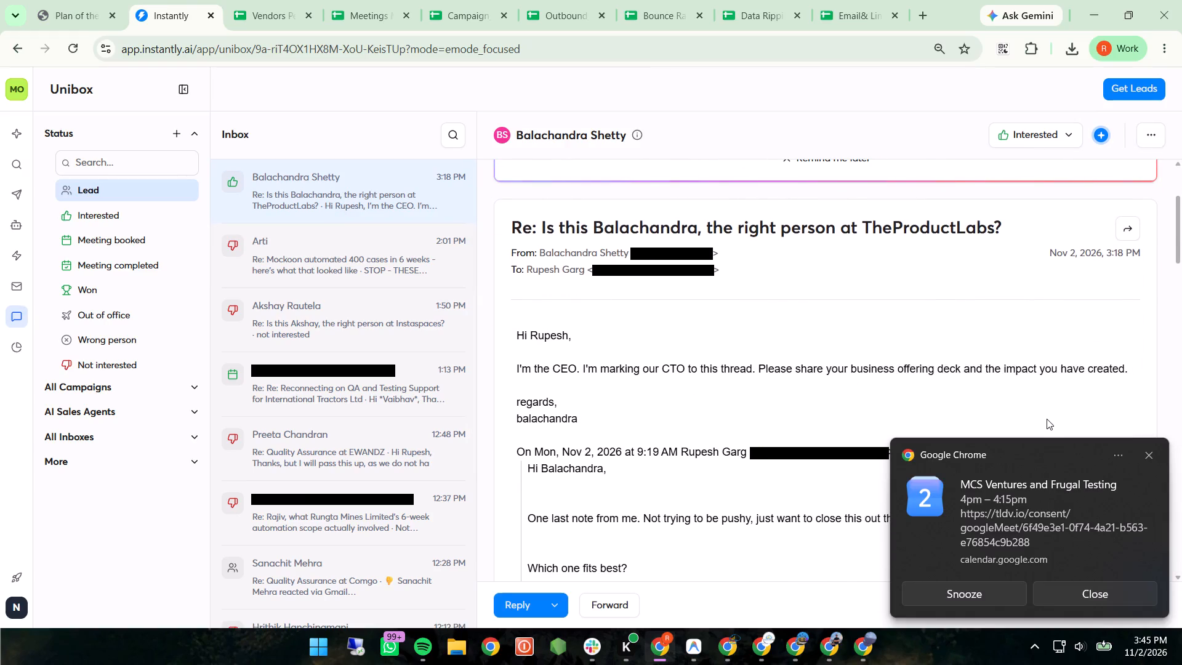
click(1144, 456)
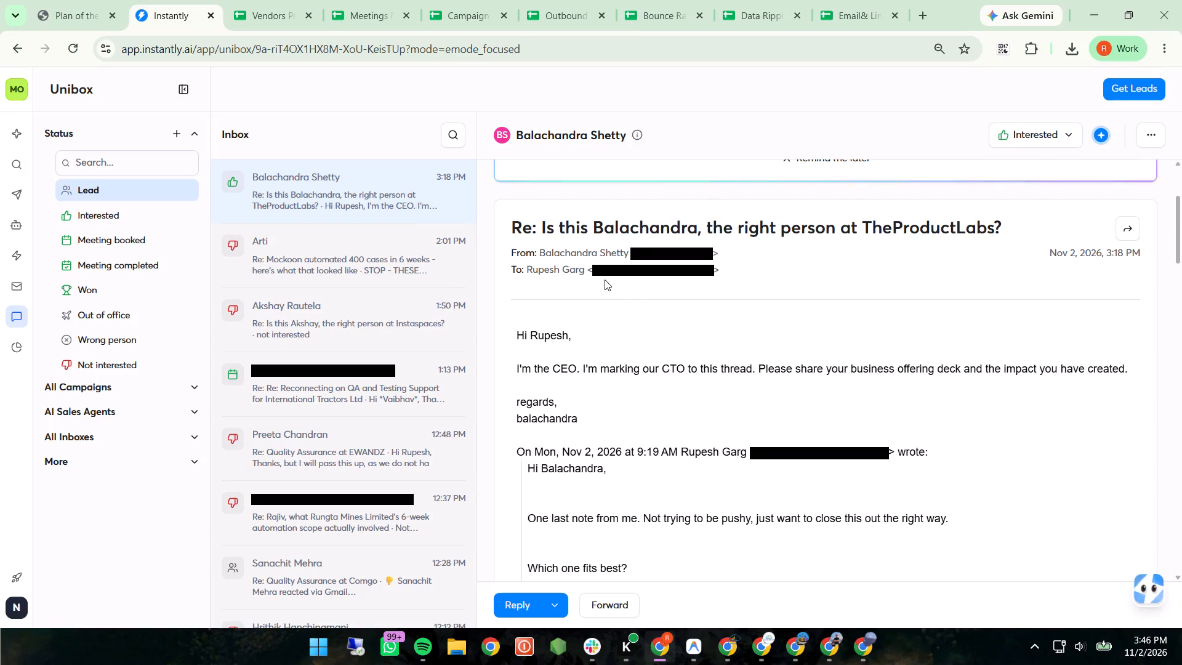
Copy the sender's email address from the header of the TheProductLabs reply.
drag(637, 252, 672, 252)
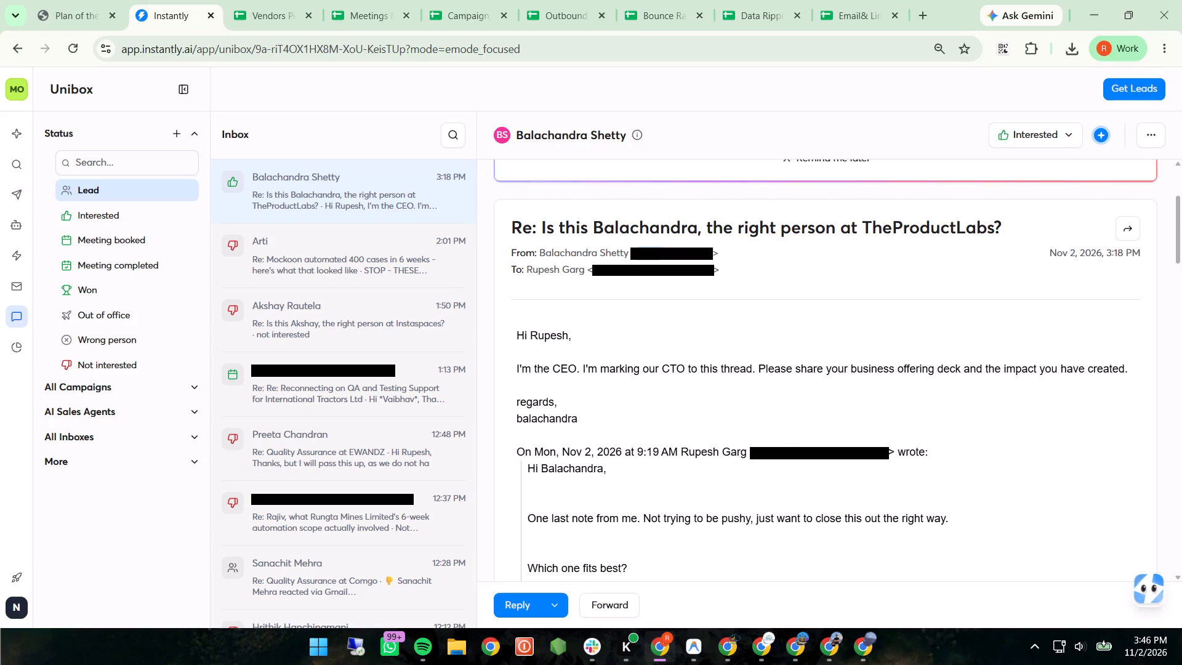
drag(672, 252, 710, 252)
key(ctrl+c)
key(ctrl+c)
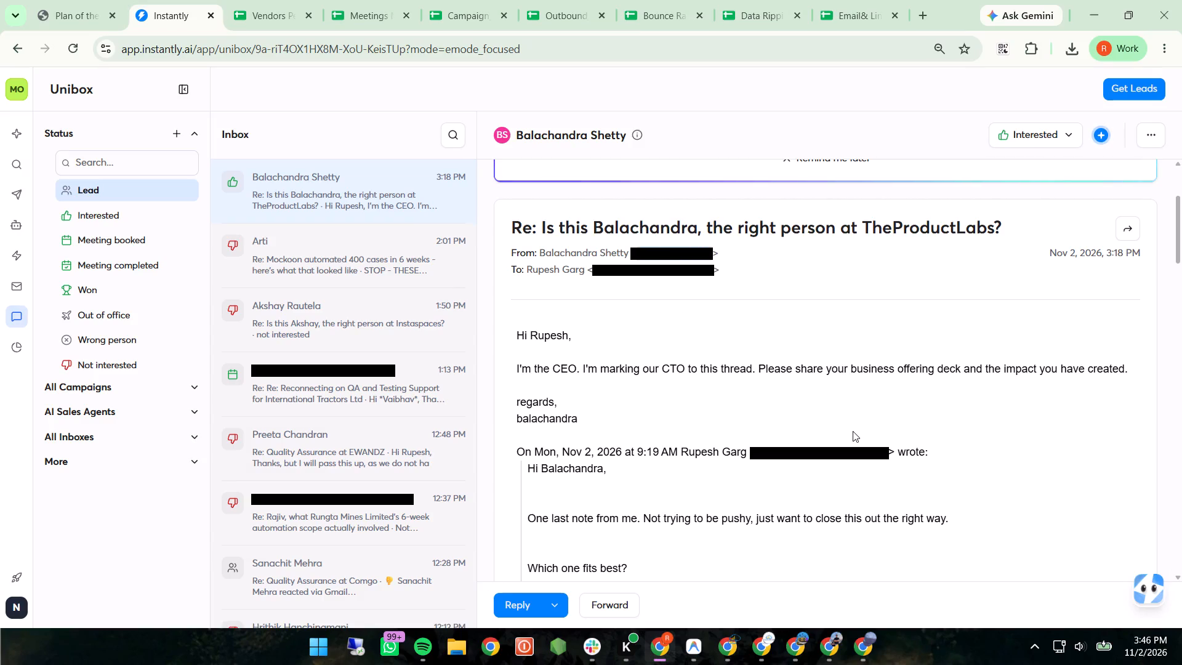
Read the TheProductLabs reply and the quoted outreach message below it.
scroll(773, 461, down, 1)
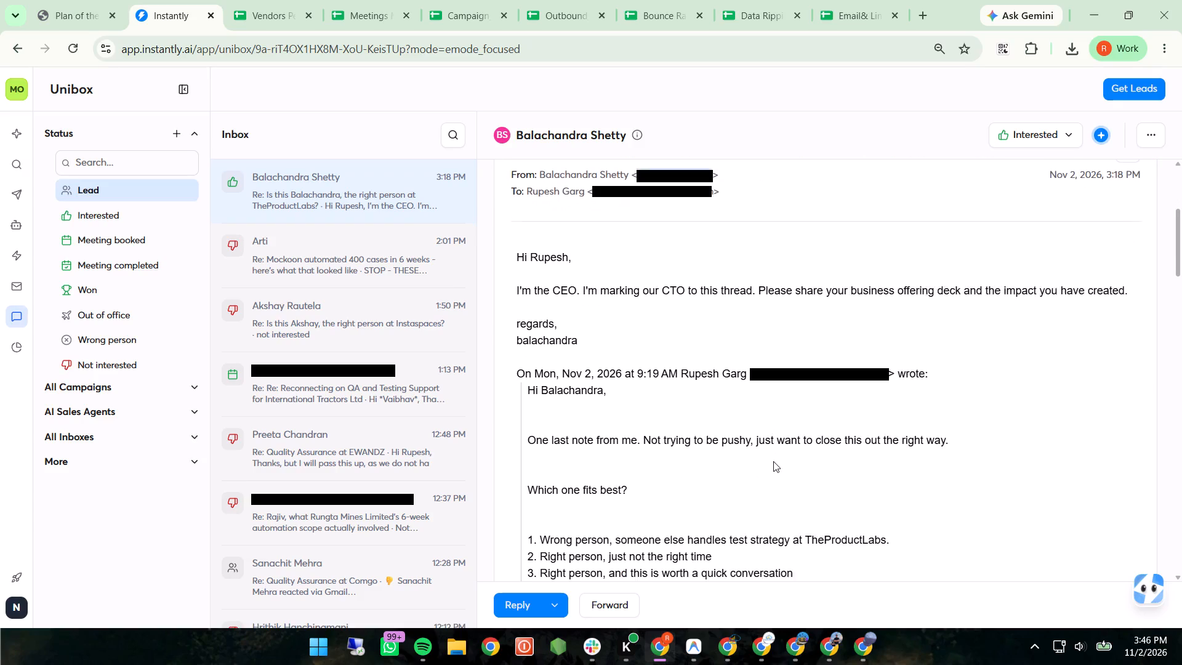
scroll(773, 461, down, 1)
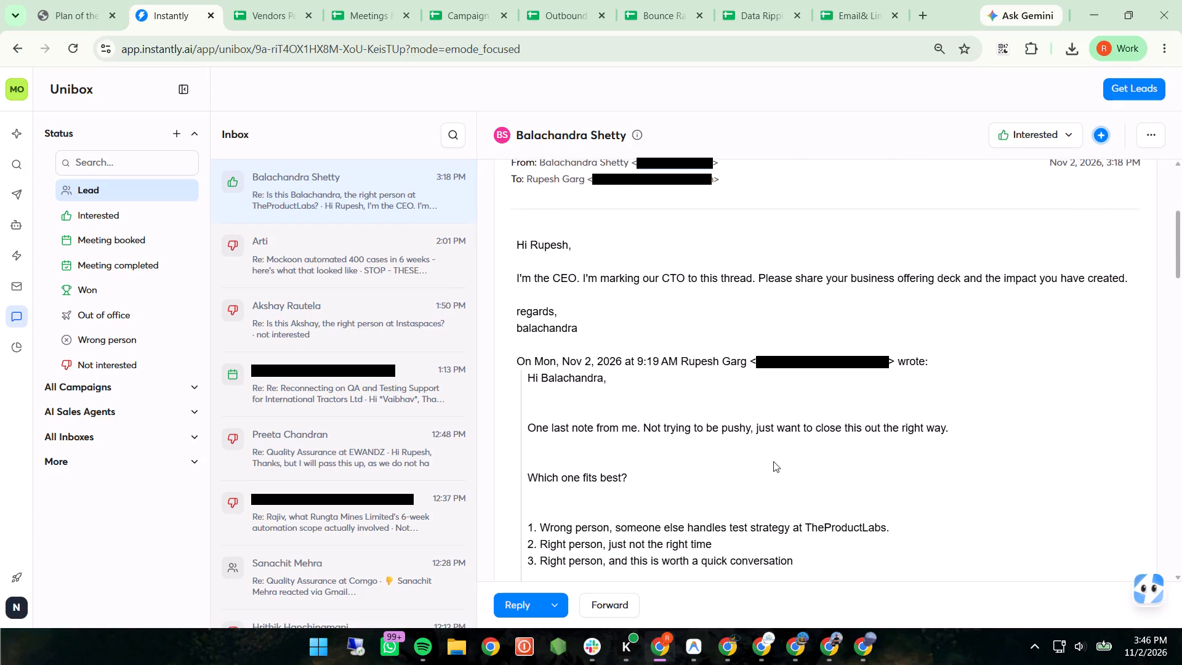
scroll(773, 461, up, 1)
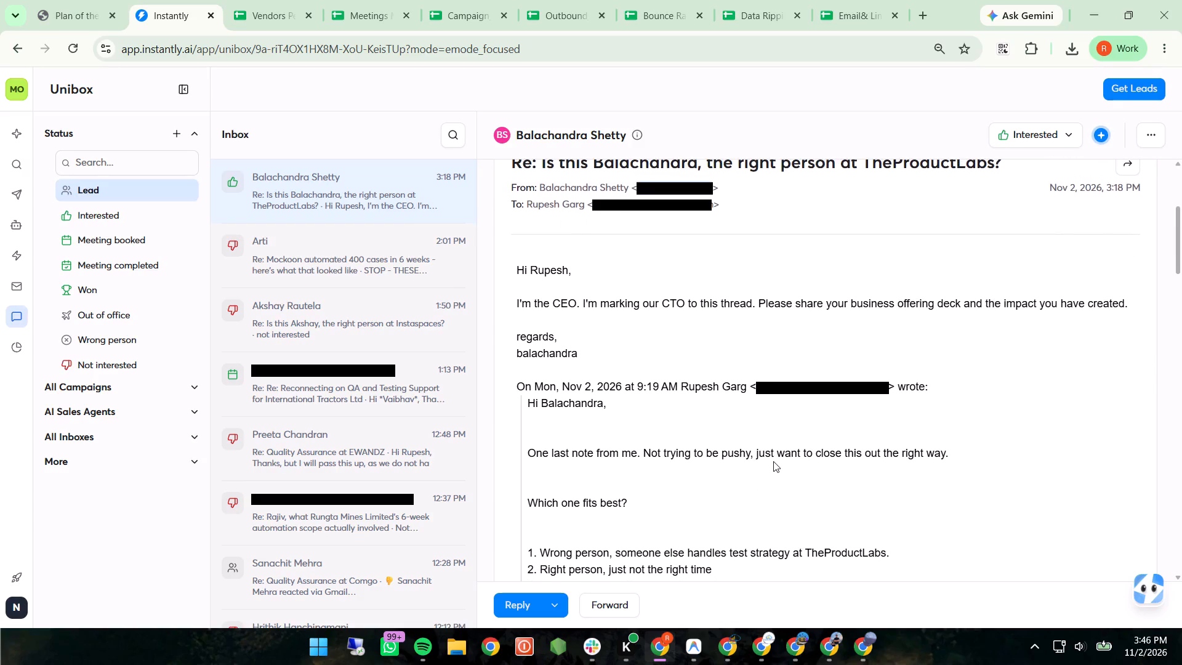
scroll(773, 461, up, 1)
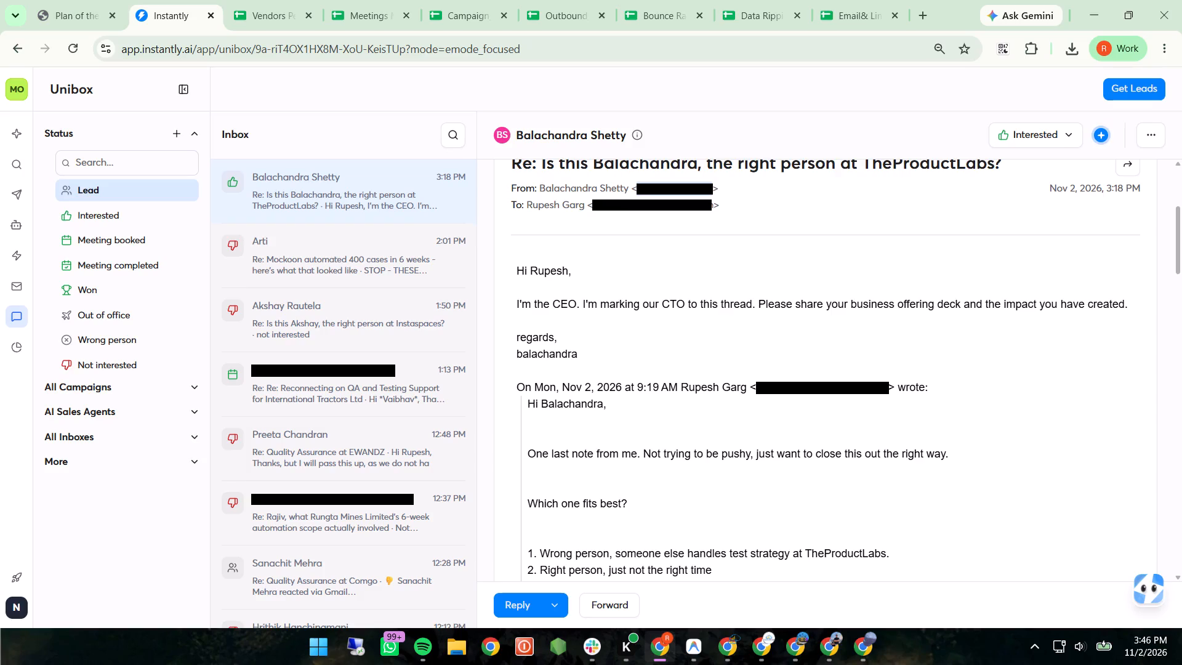
scroll(858, 296, down, 4)
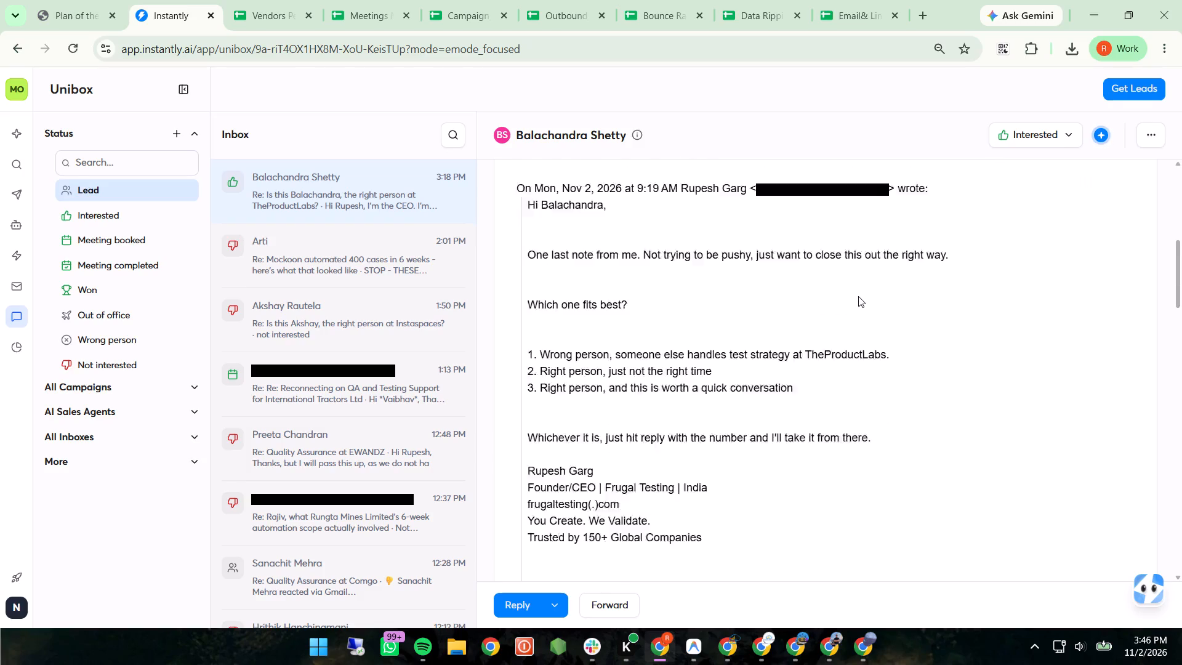
Examine the earlier quoted outreach messages in the TheProductLabs thread, and return to the reply at its start.
scroll(858, 296, down, 2)
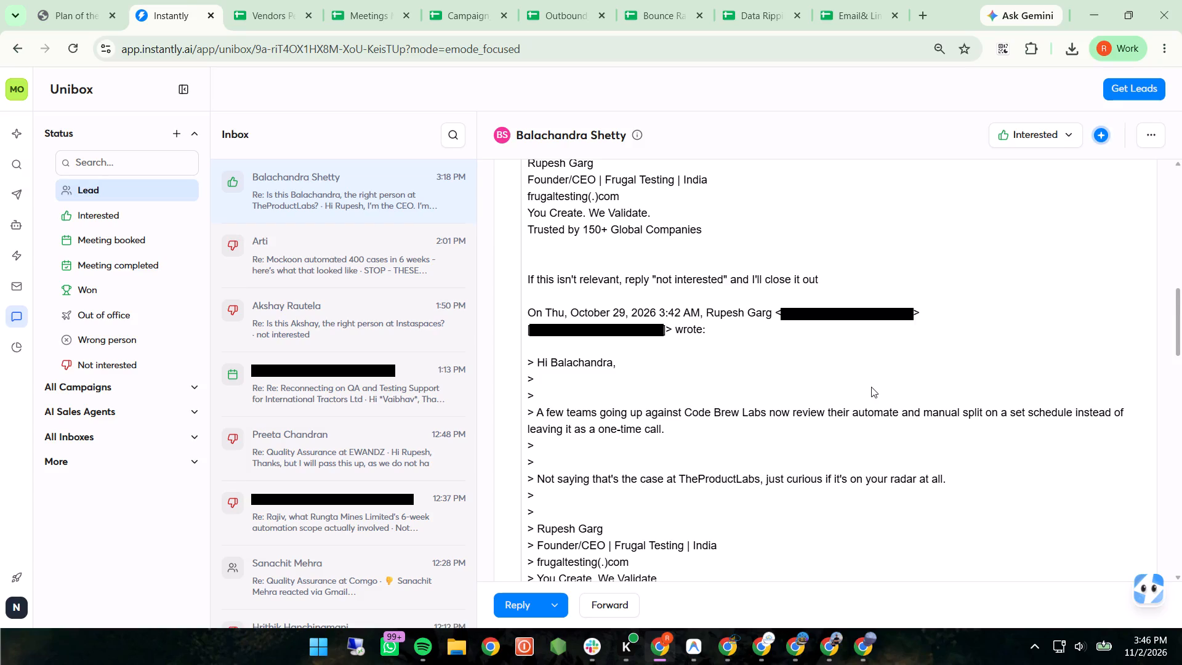
scroll(871, 387, down, 3)
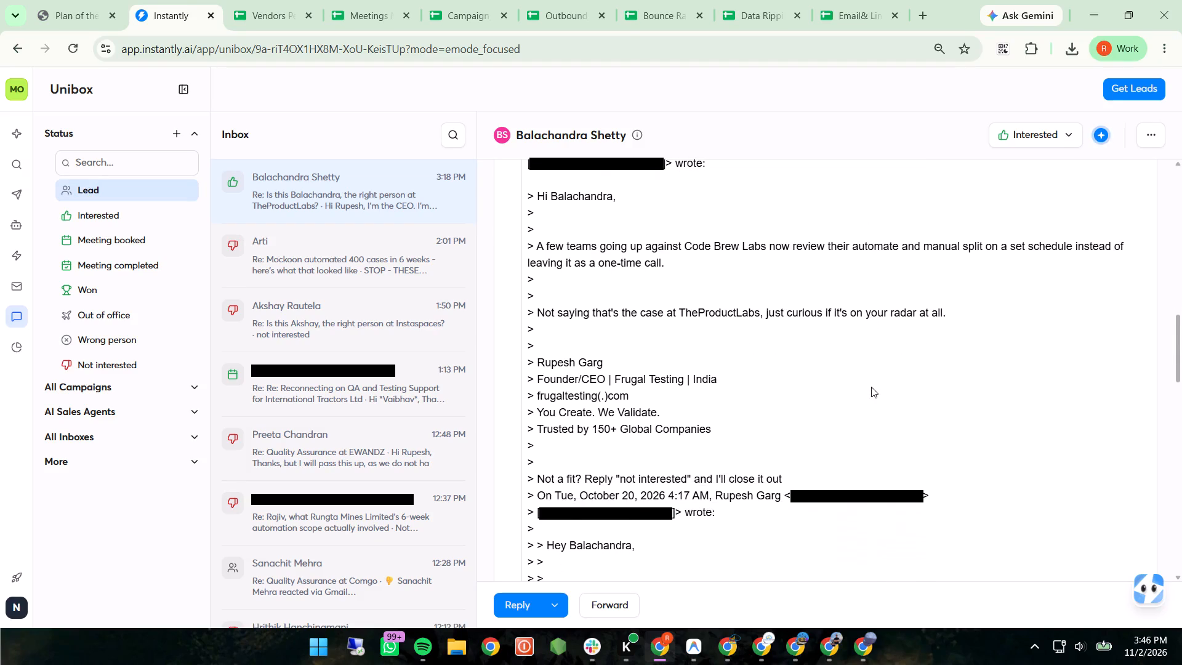
scroll(871, 387, up, 6)
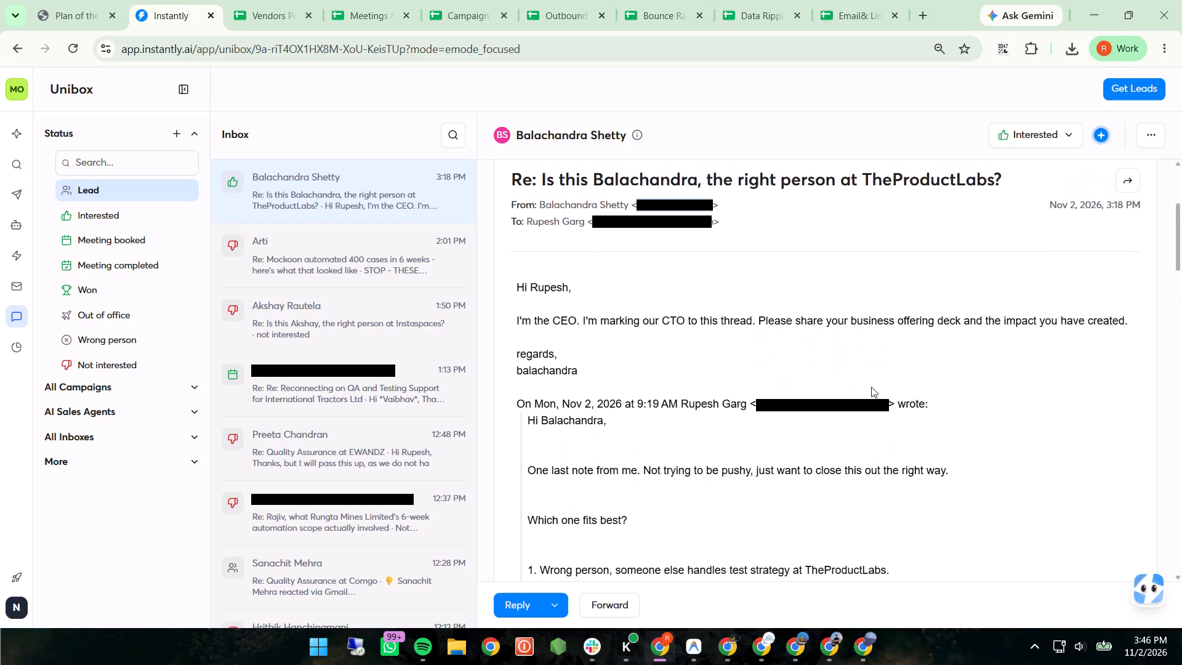
scroll(871, 387, up, 1)
key(ctrl+c)
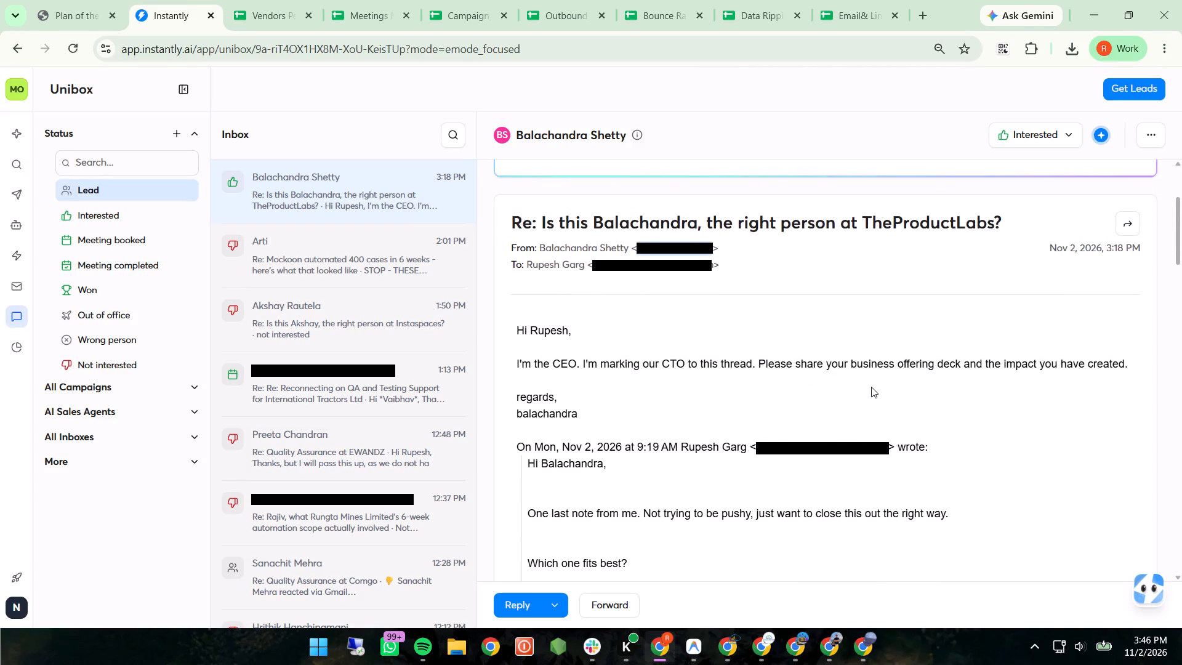
key(ctrl+c)
Dismiss the AI Reply Agents notice above the TheProductLabs reply by postponing the reminder.
scroll(871, 387, up, 3)
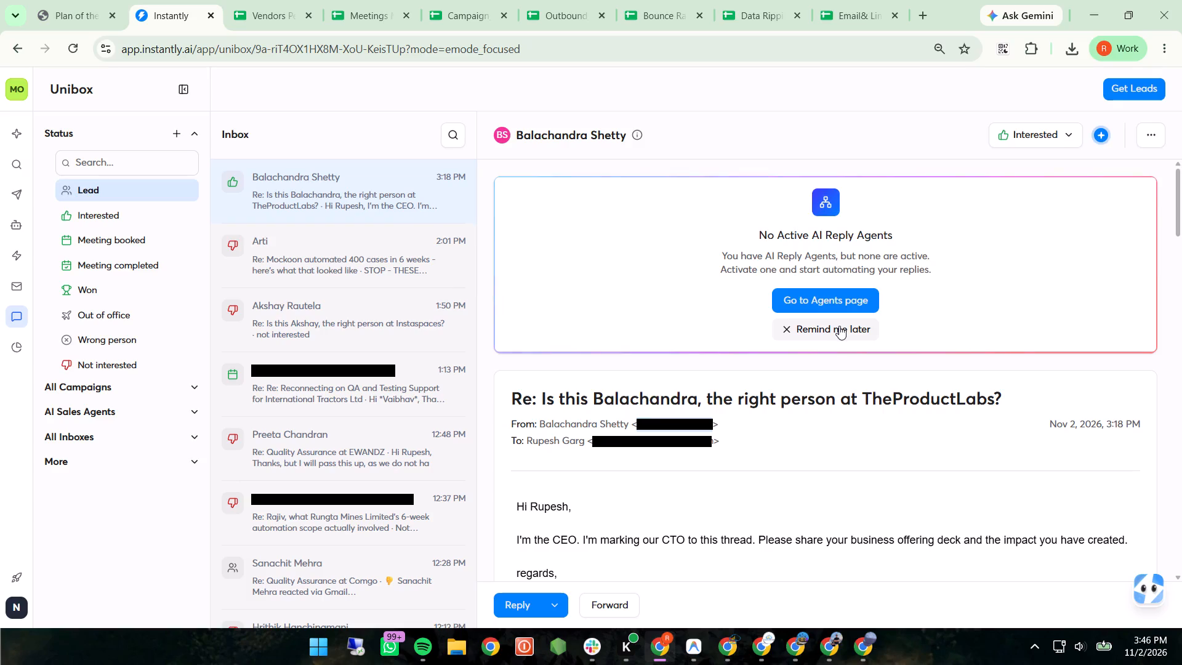
click(839, 326)
scroll(827, 371, up, 1)
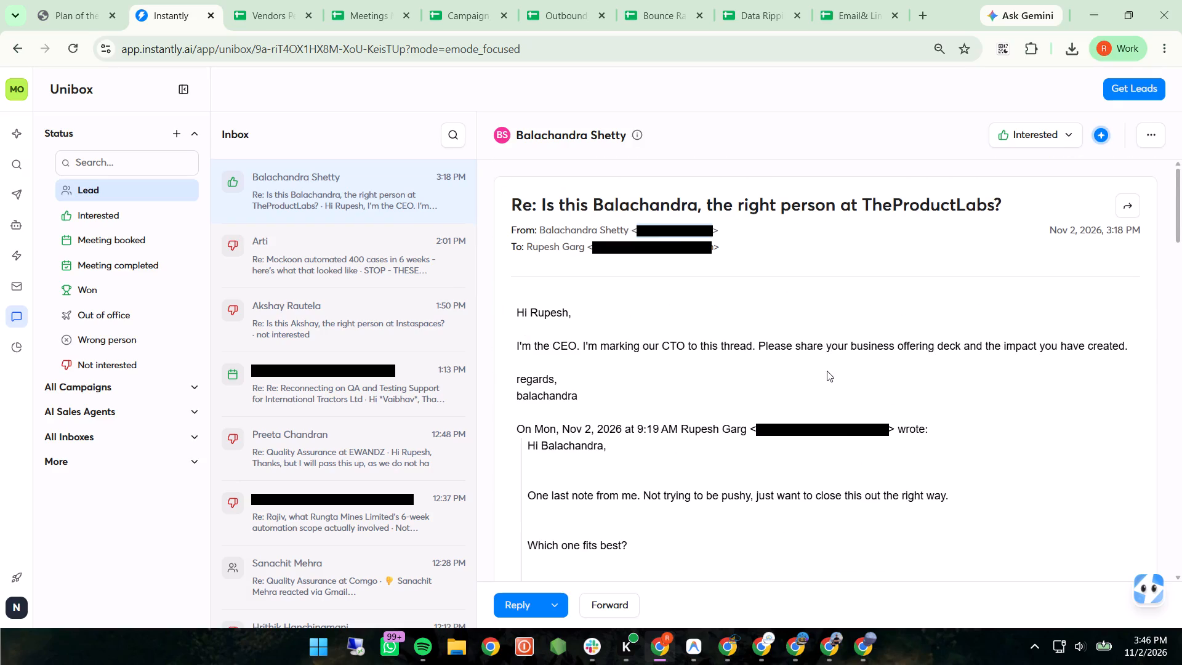
Start forwarding the TheProductLabs reply and make its recipient field ready for an address.
click(1128, 206)
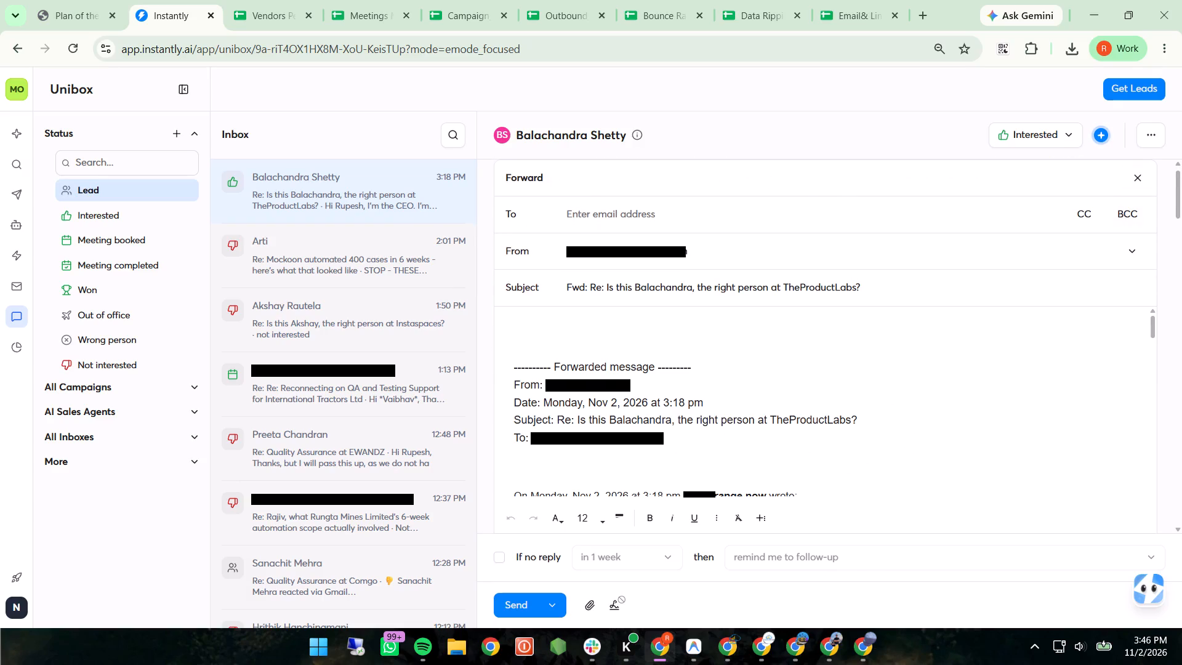
click(727, 213)
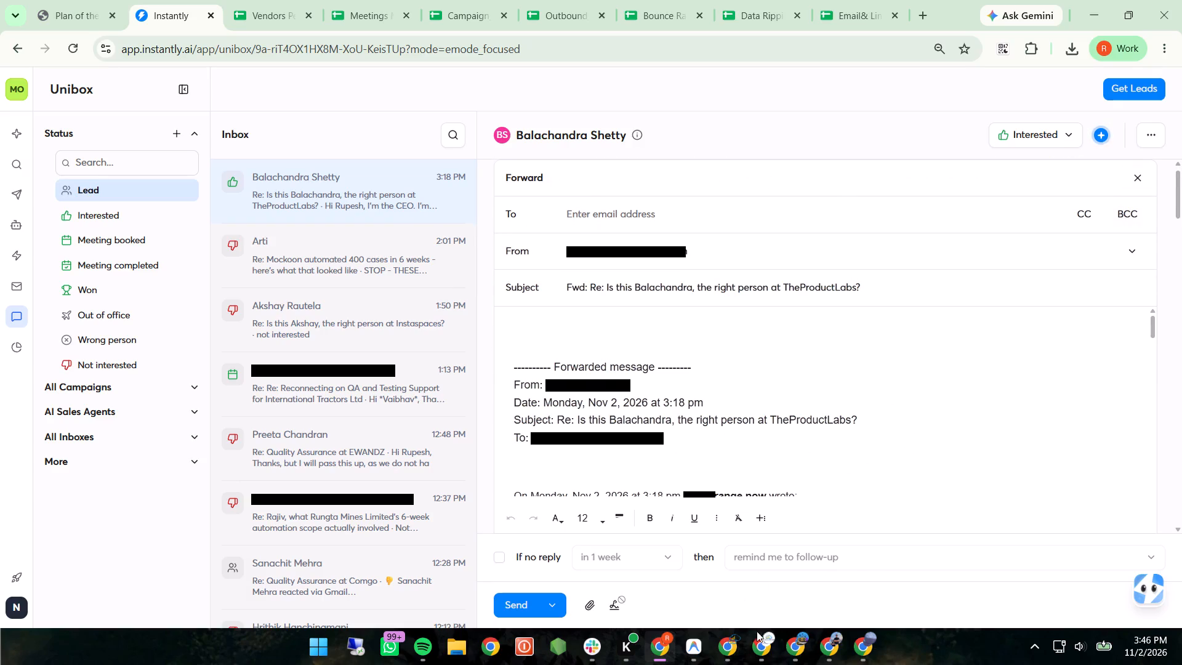
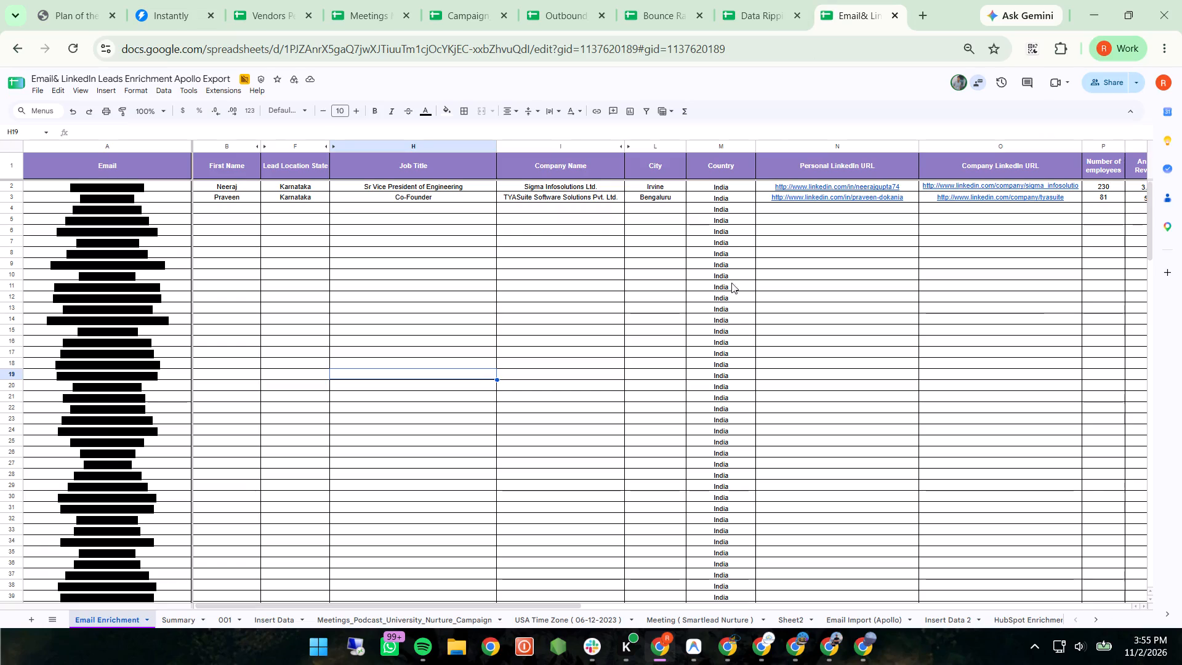
Create a temporary filter, for own view only, on the Tags column of the Email Enrichment sheet.
scroll(433, 352, left, 6)
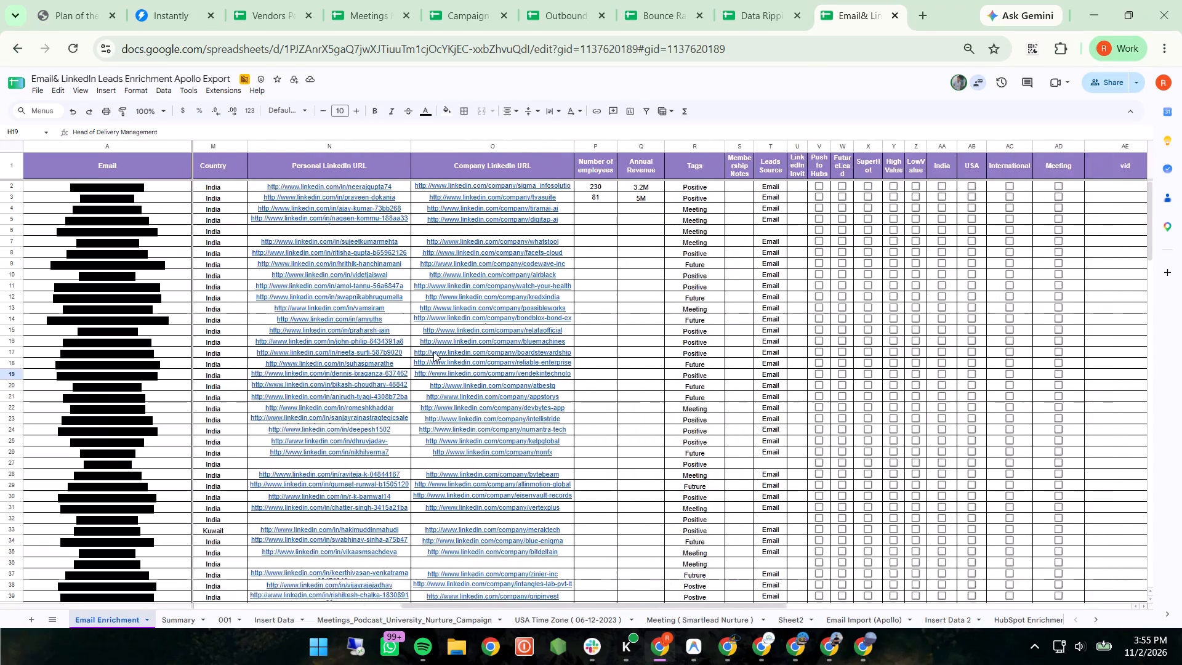
scroll(433, 352, left, 2)
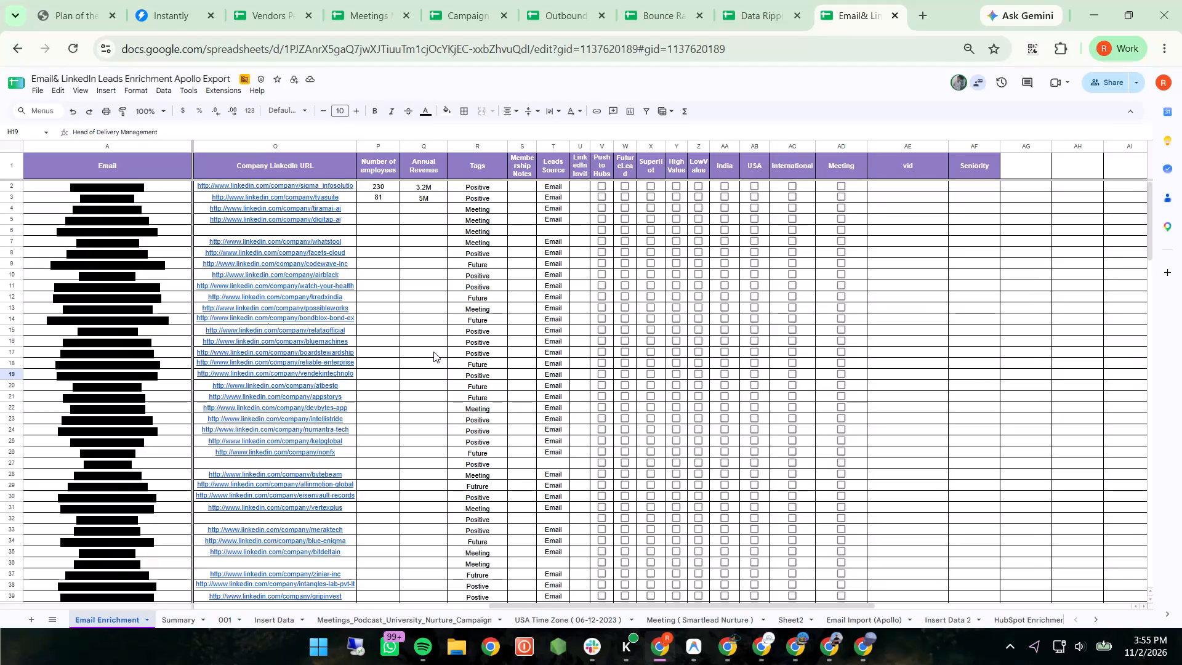
click(480, 141)
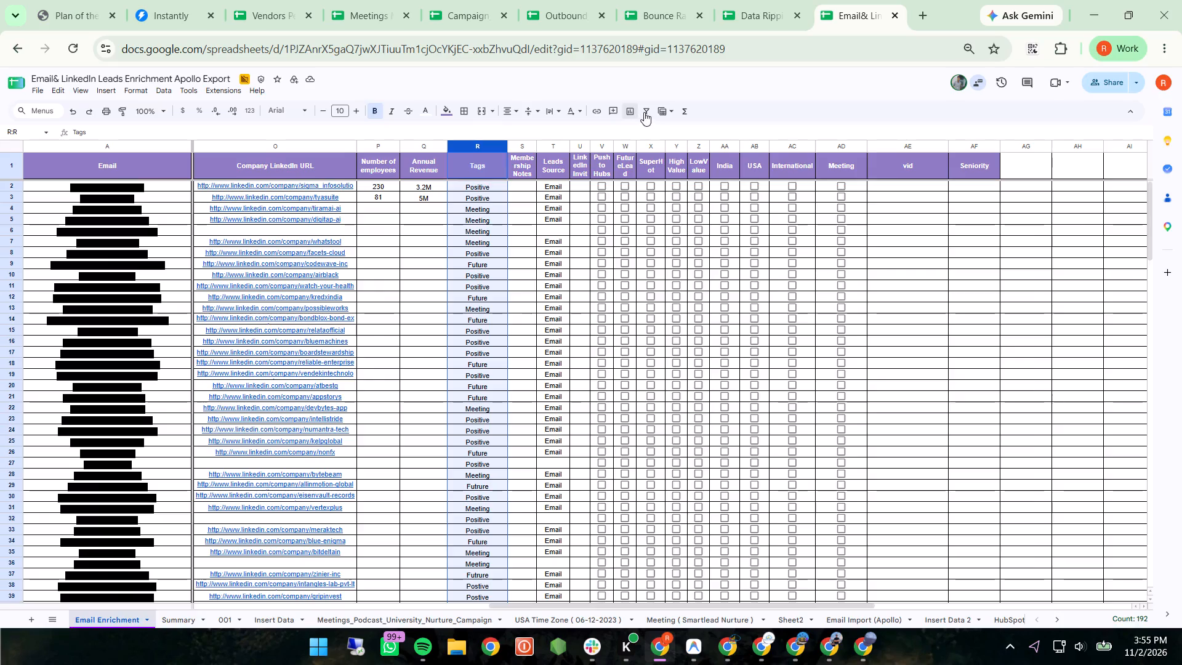
click(644, 112)
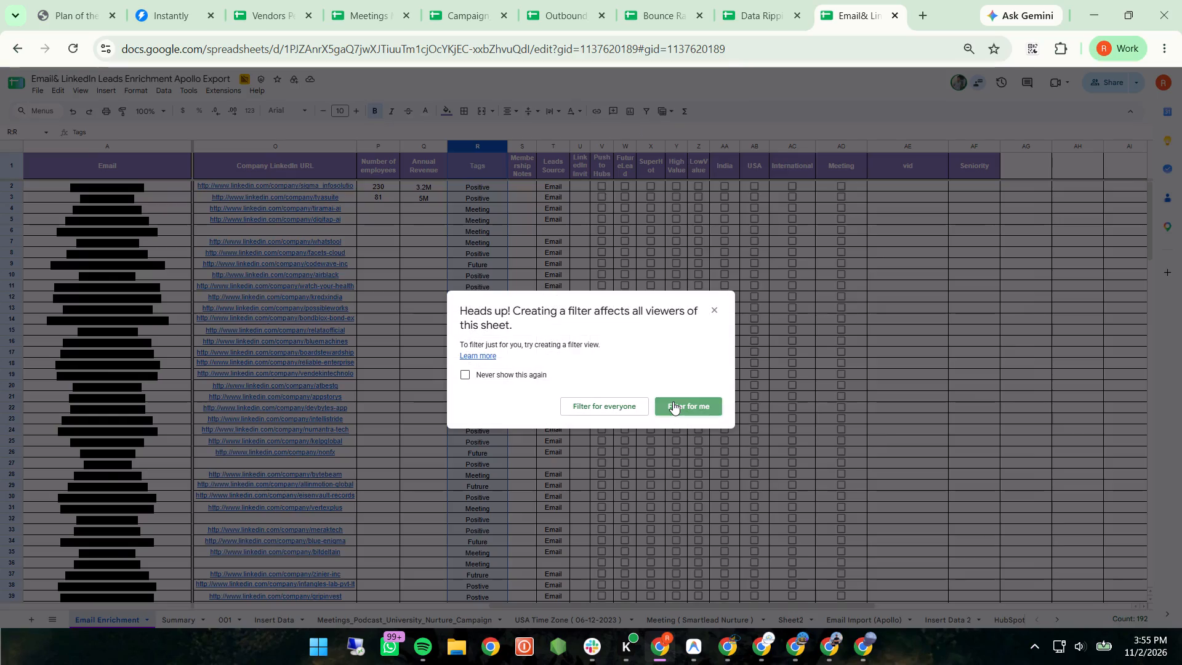
click(673, 401)
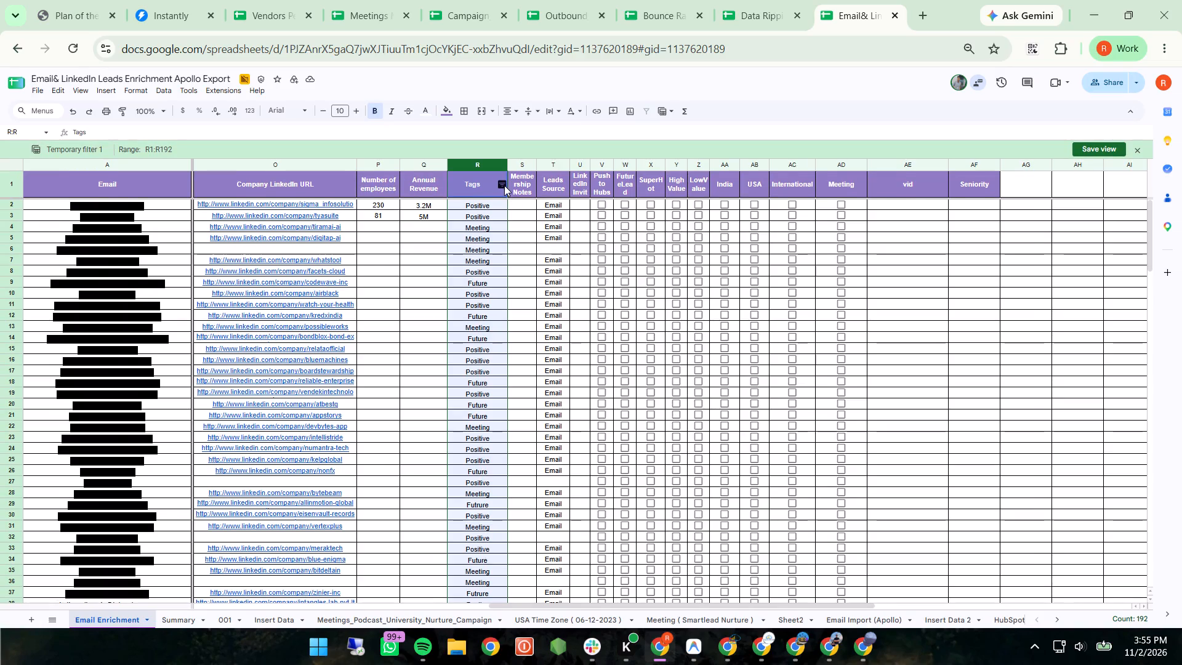
Filter the Tags column to show only rows with the values Futrure and Future.
click(504, 185)
click(410, 312)
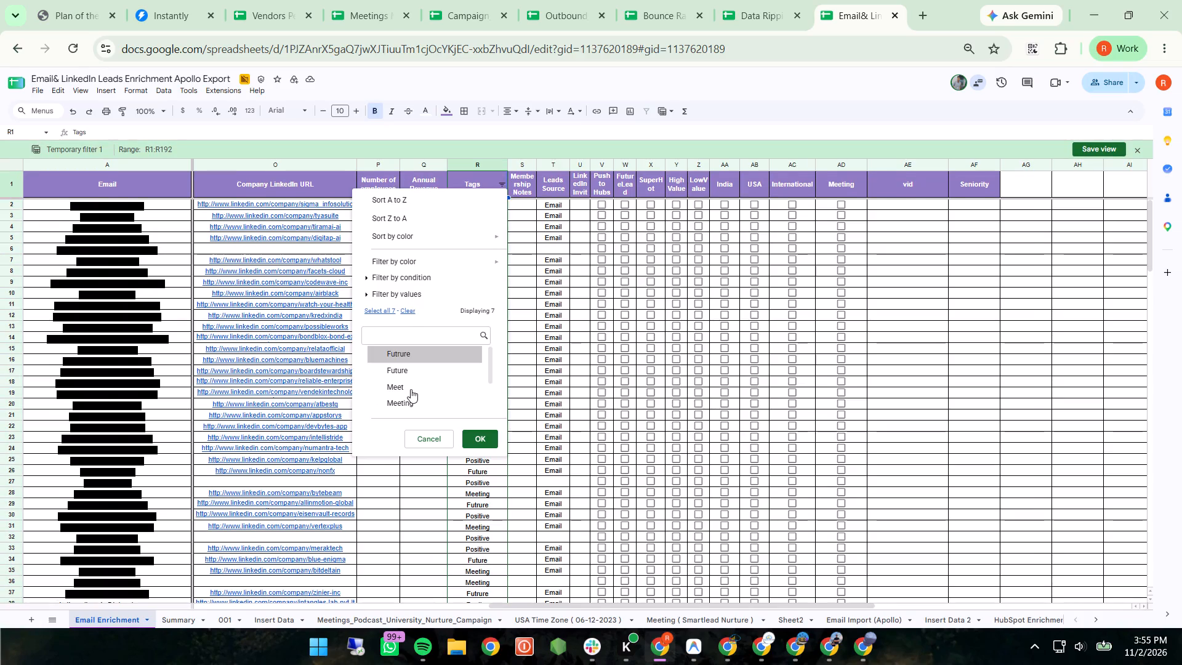
scroll(411, 389, down, 3)
scroll(420, 365, up, 4)
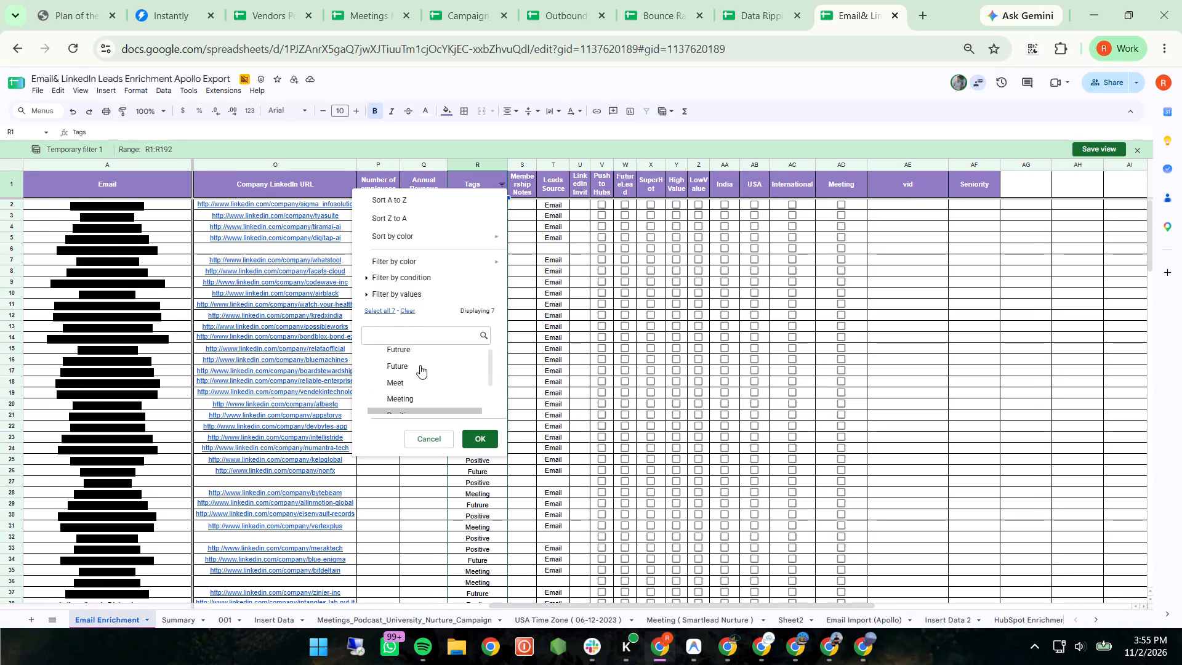
click(417, 357)
click(416, 366)
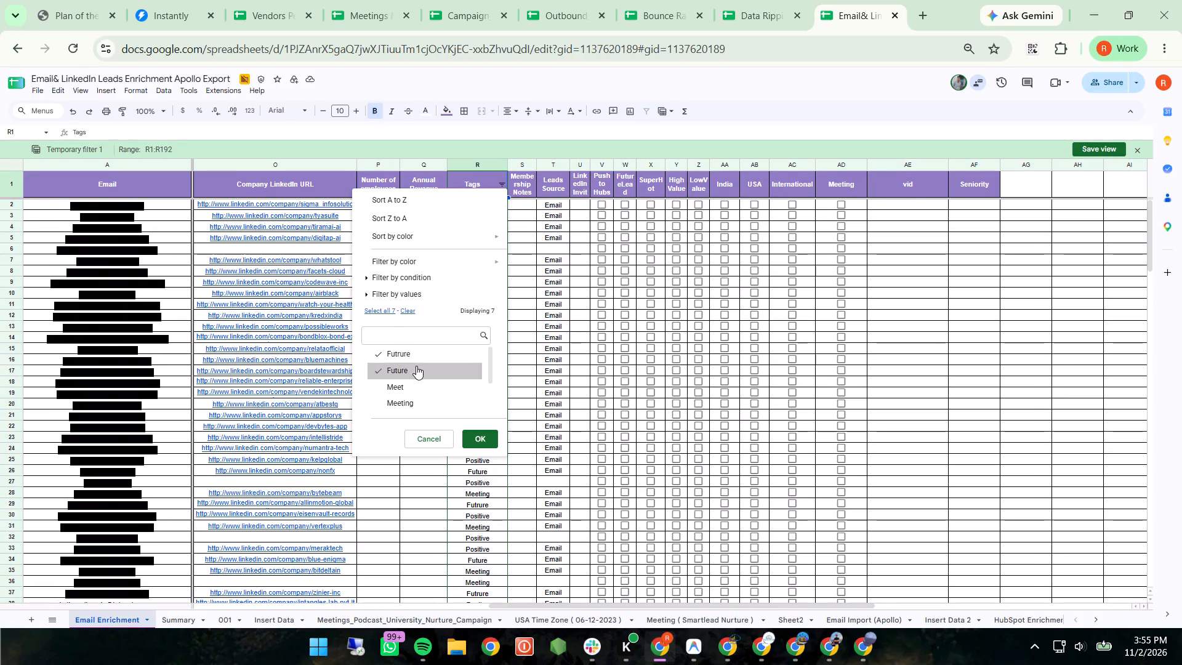
scroll(416, 366, down, 2)
scroll(419, 381, up, 3)
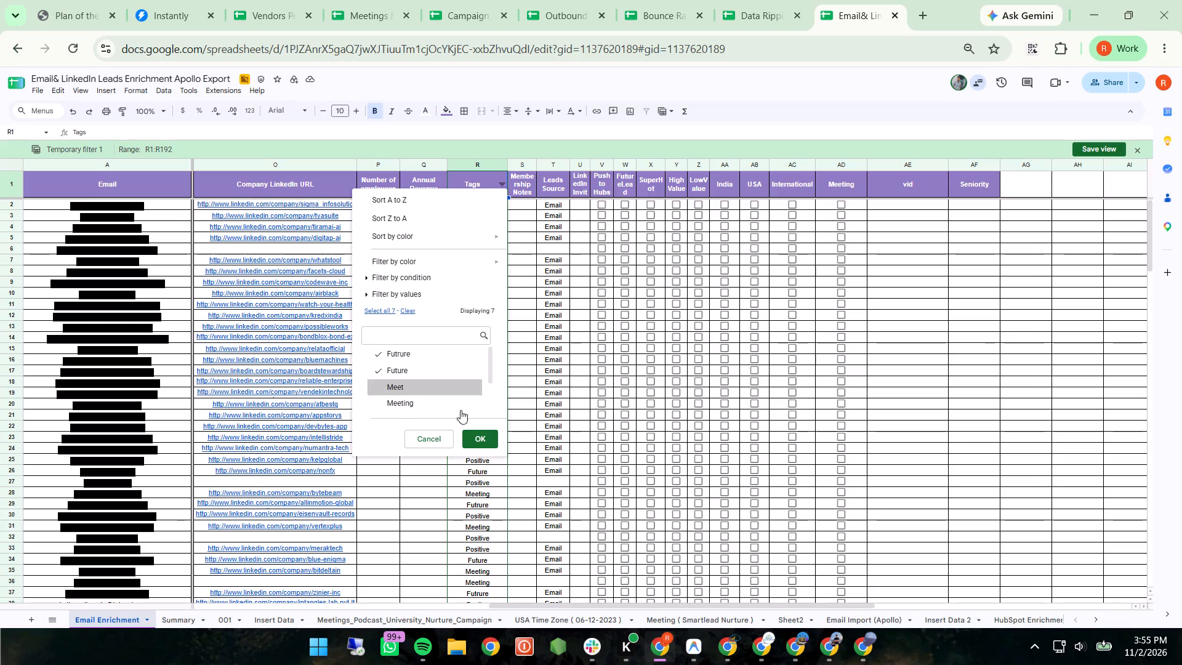
click(481, 441)
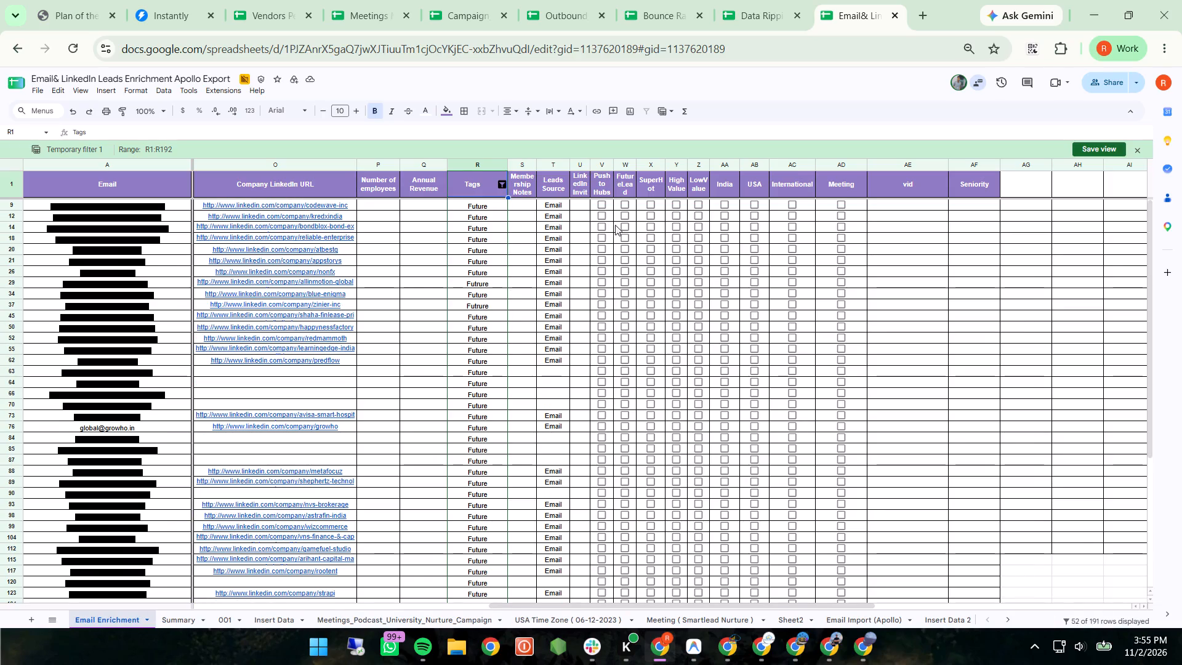
Tick the FutureLead checkbox in the first filtered row and copy it down to all the other filtered rows.
click(628, 206)
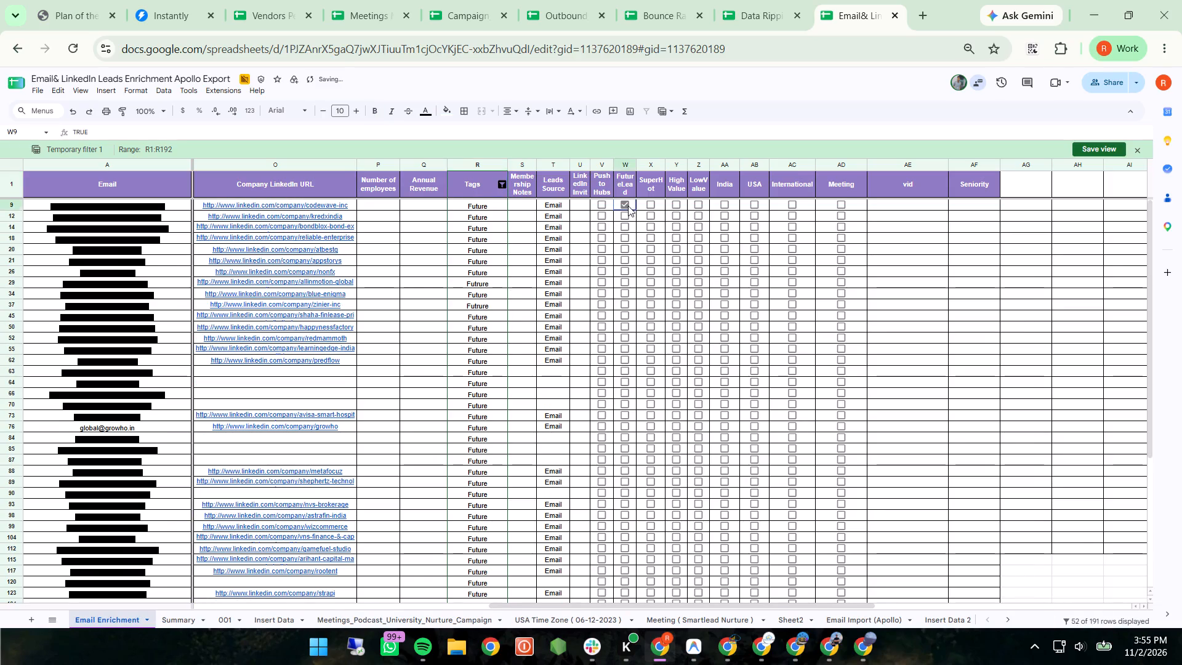
key(ctrl+c)
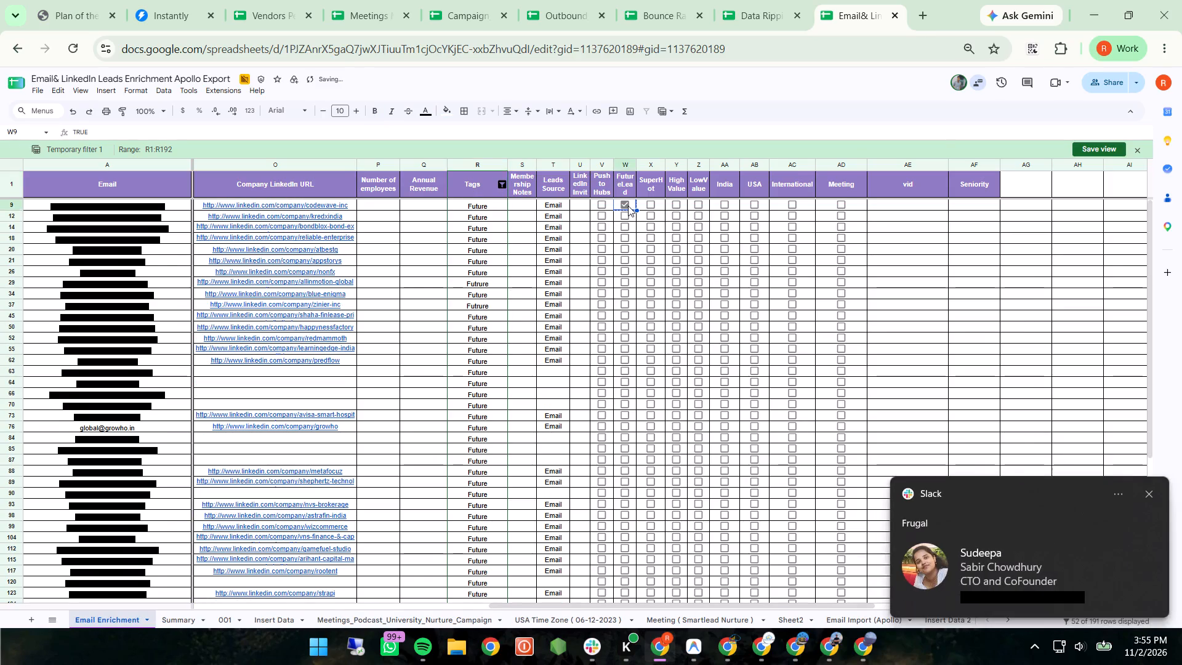
key(ctrl+shift+Down)
key(ctrl+v)
scroll(628, 206, up, 9)
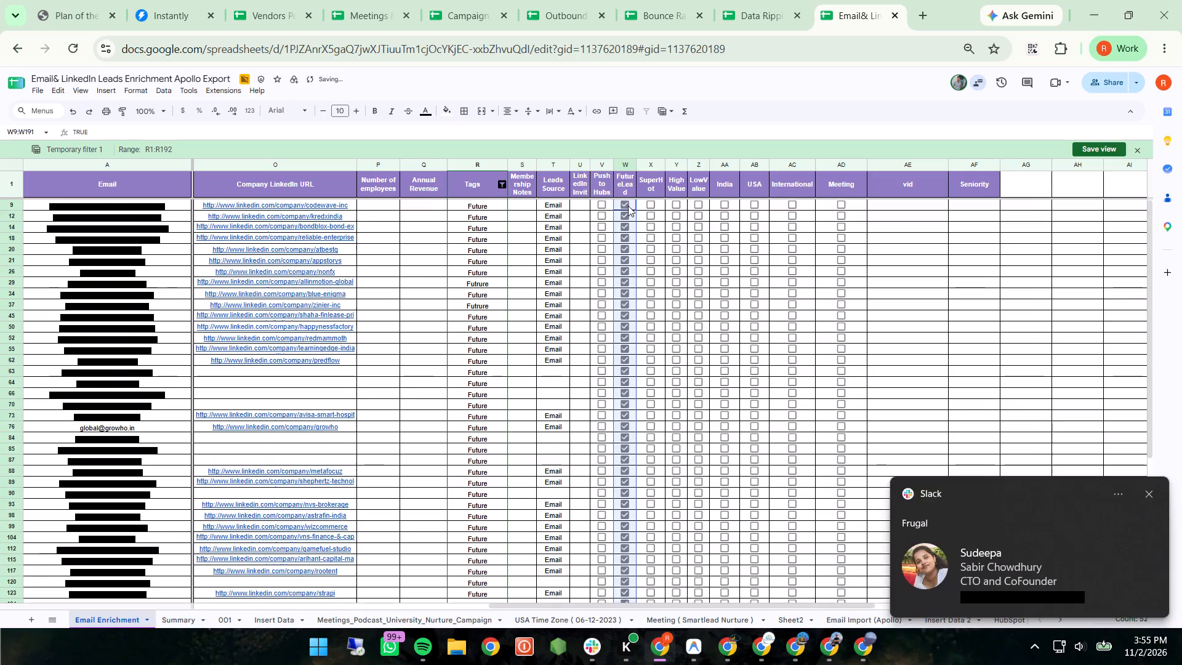
Change the Tags filter to show only rows with the values Meet and Meeting.
click(502, 183)
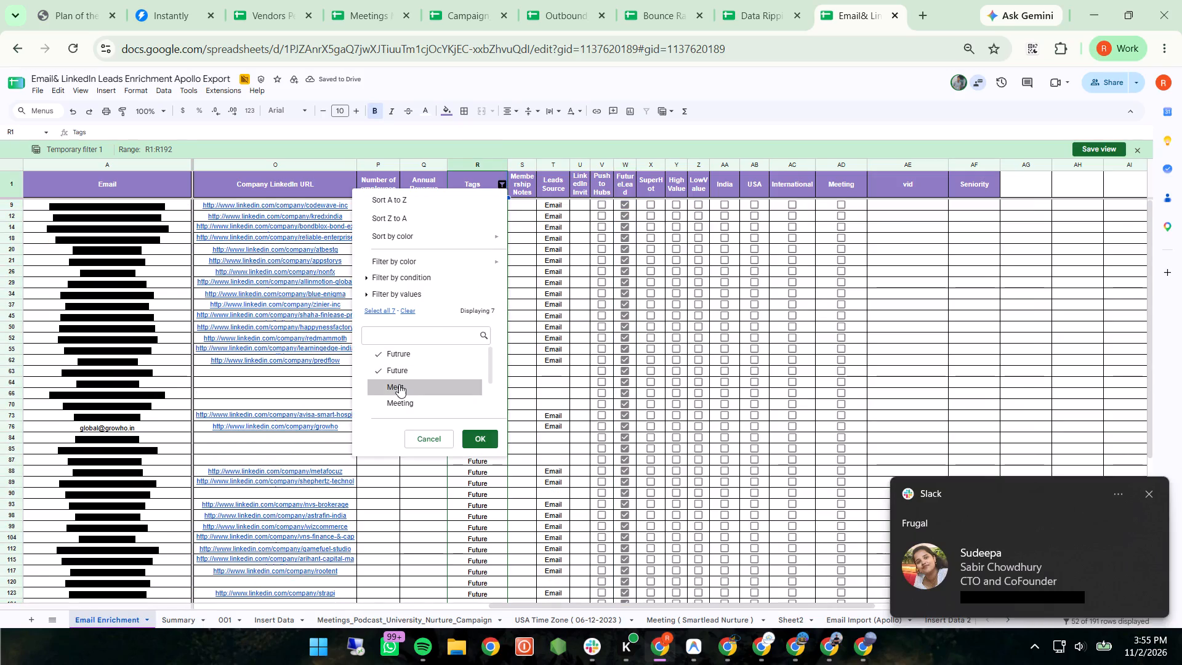
click(399, 384)
click(402, 401)
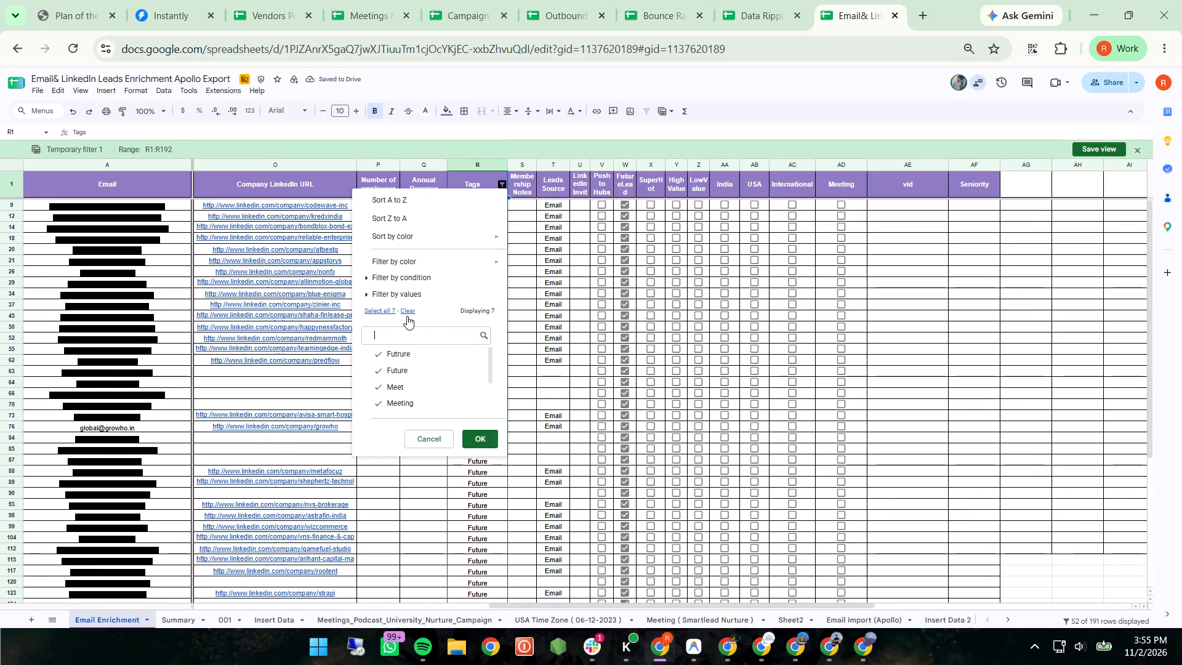
click(407, 316)
drag(398, 389, 403, 399)
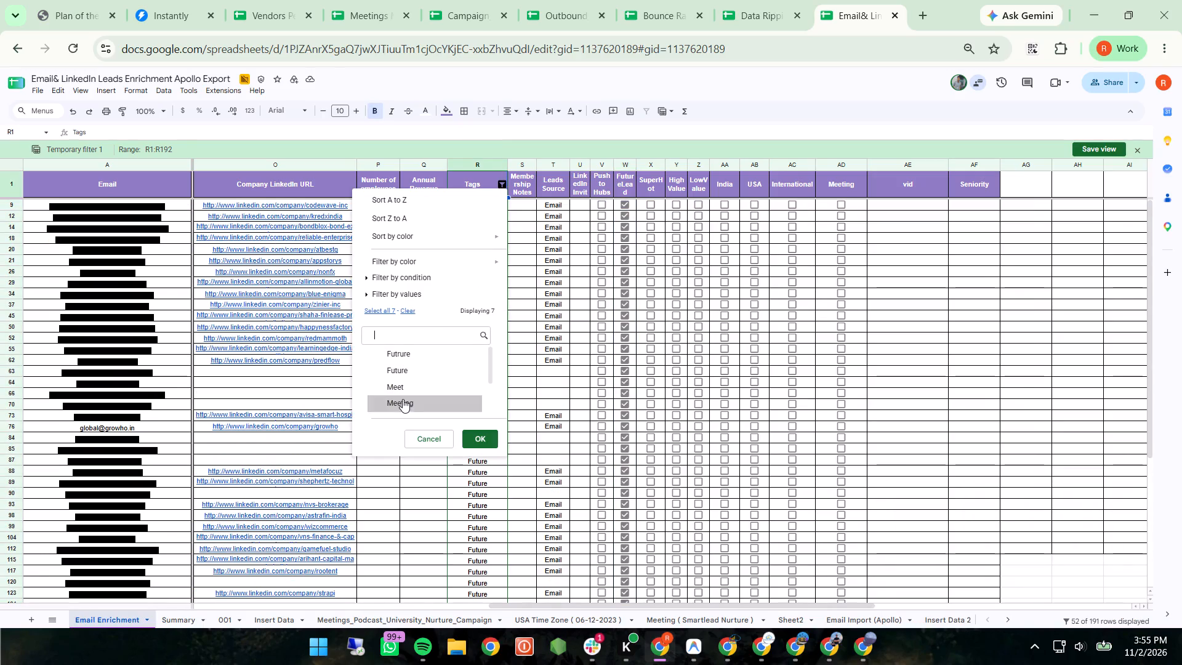
drag(403, 399, 404, 403)
click(404, 403)
click(398, 384)
click(408, 401)
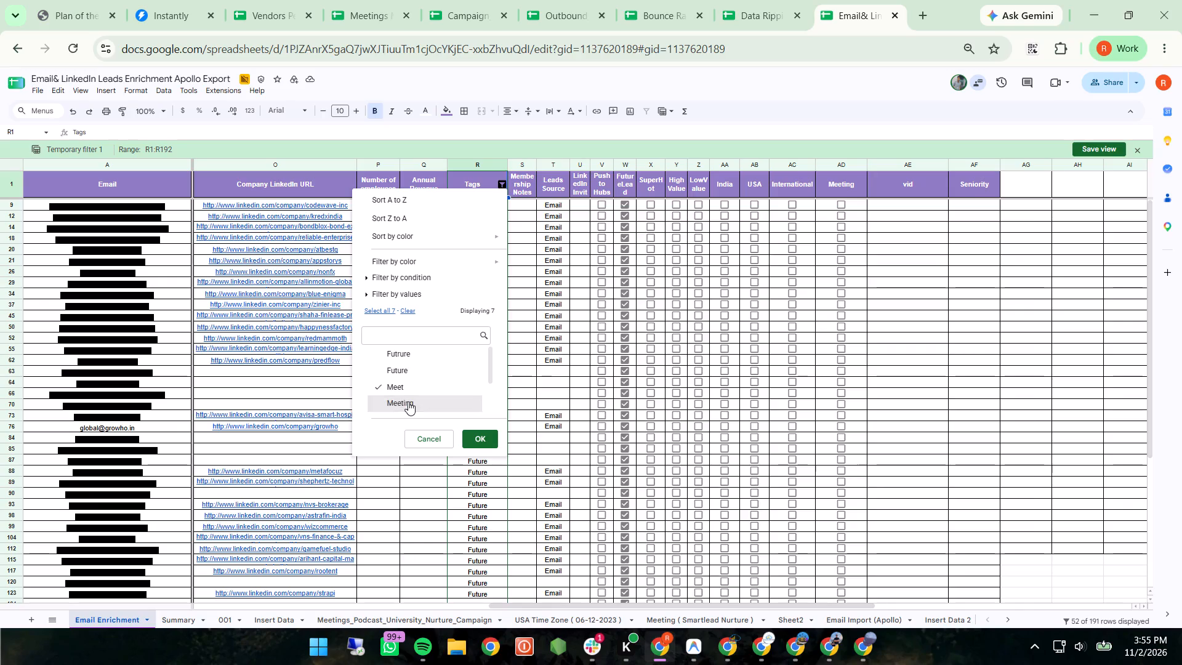
scroll(408, 401, down, 2)
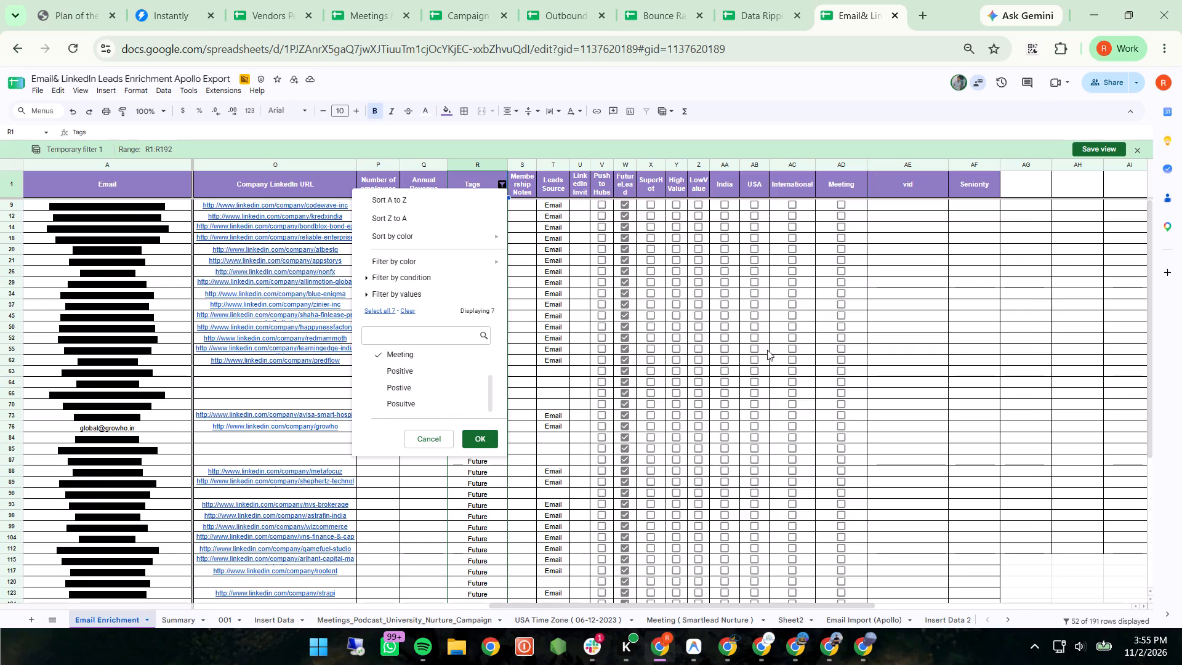
click(489, 438)
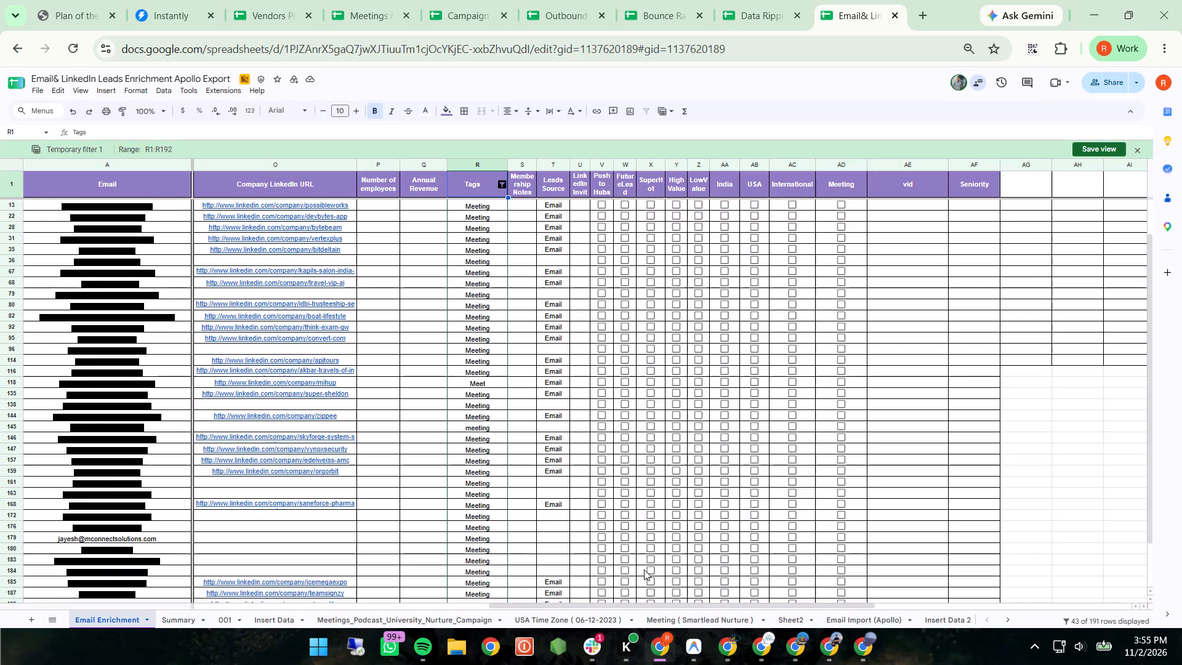
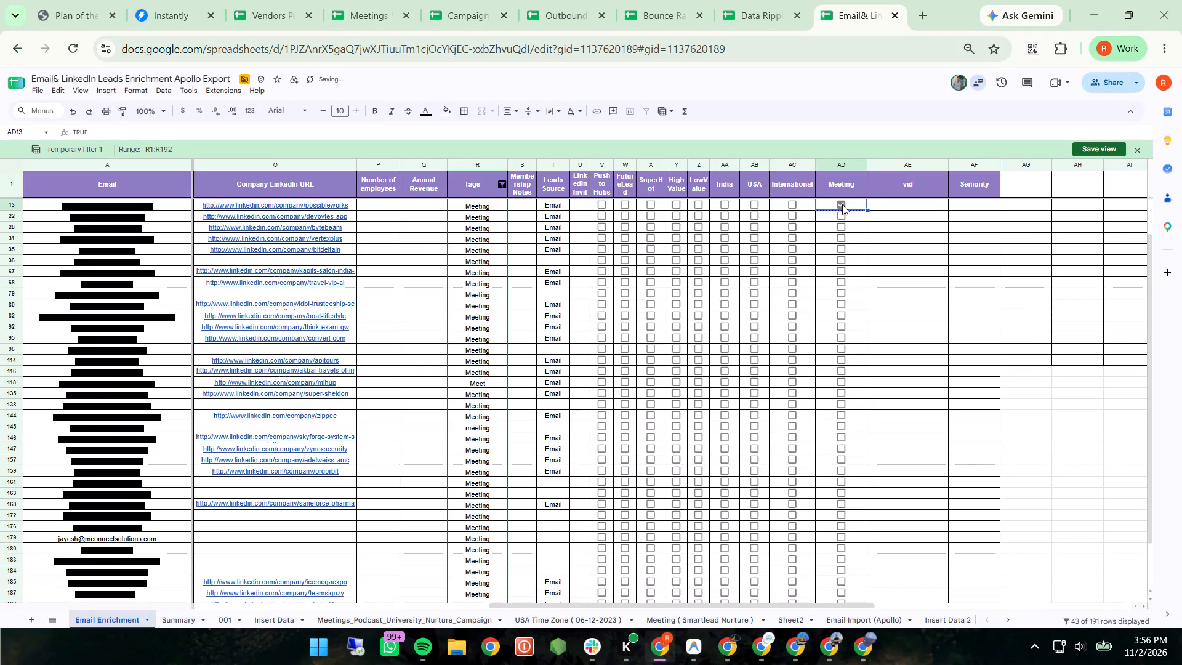
Copy the ticked Meeting checkbox in row 13 down to all the filtered rows below it.
key(ctrl+shift+Down)
key(ctrl+v)
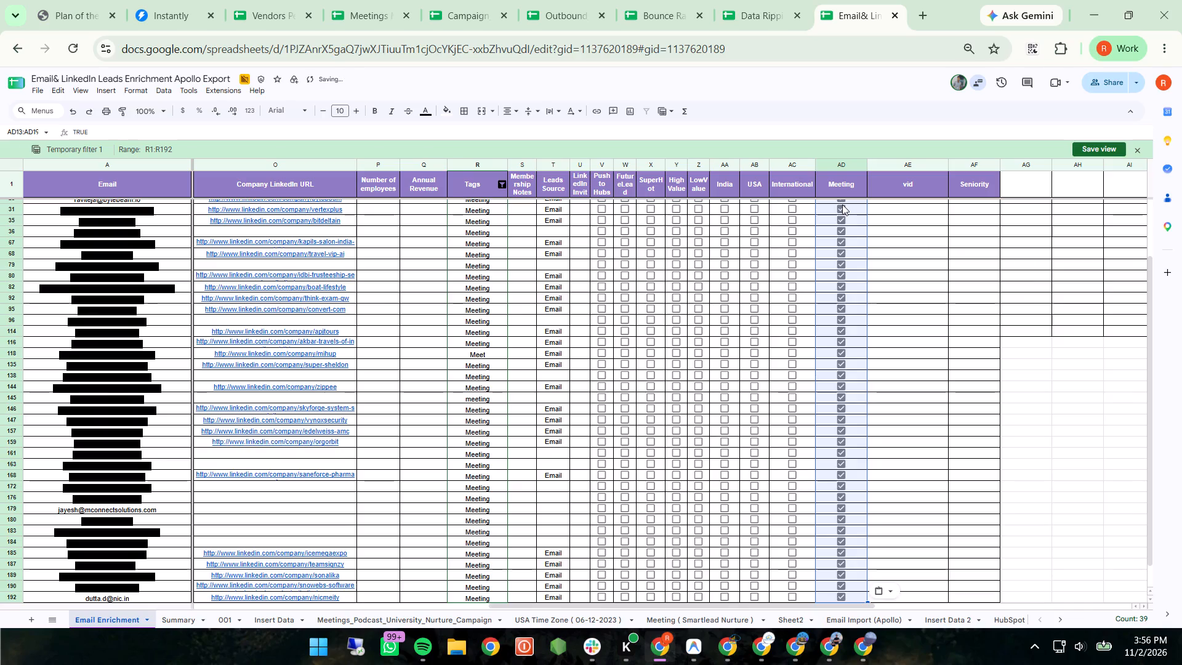
Change the Tags filter to show only rows with the values Positive, Postive and Posuitve.
scroll(842, 204, up, 9)
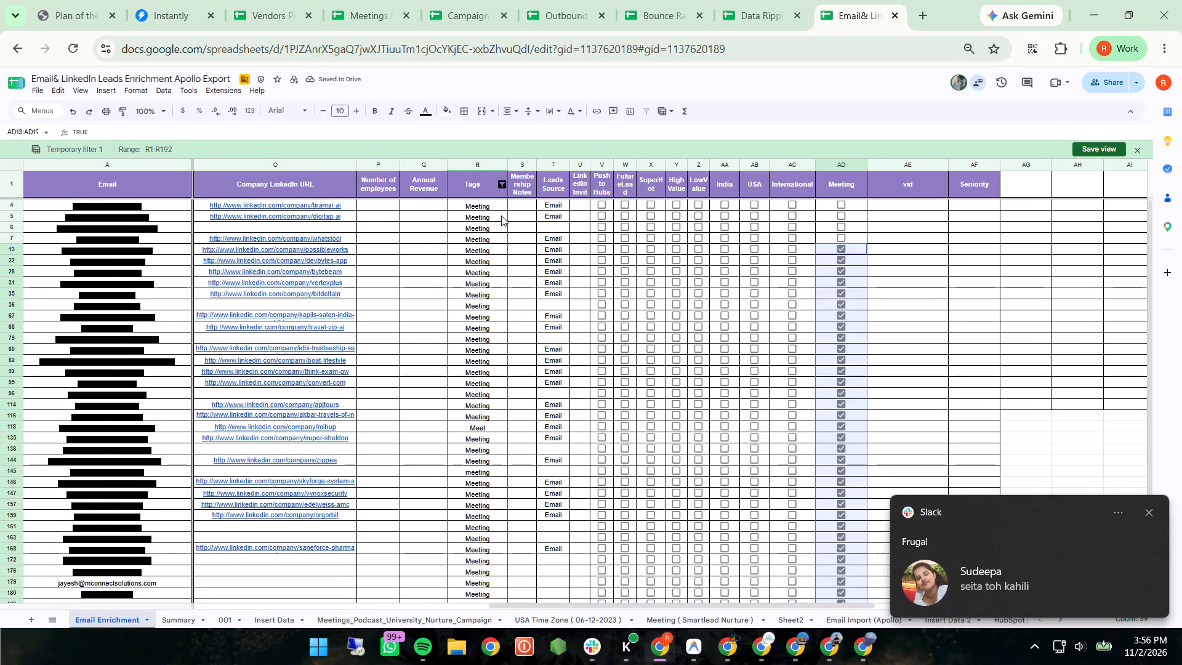
click(502, 182)
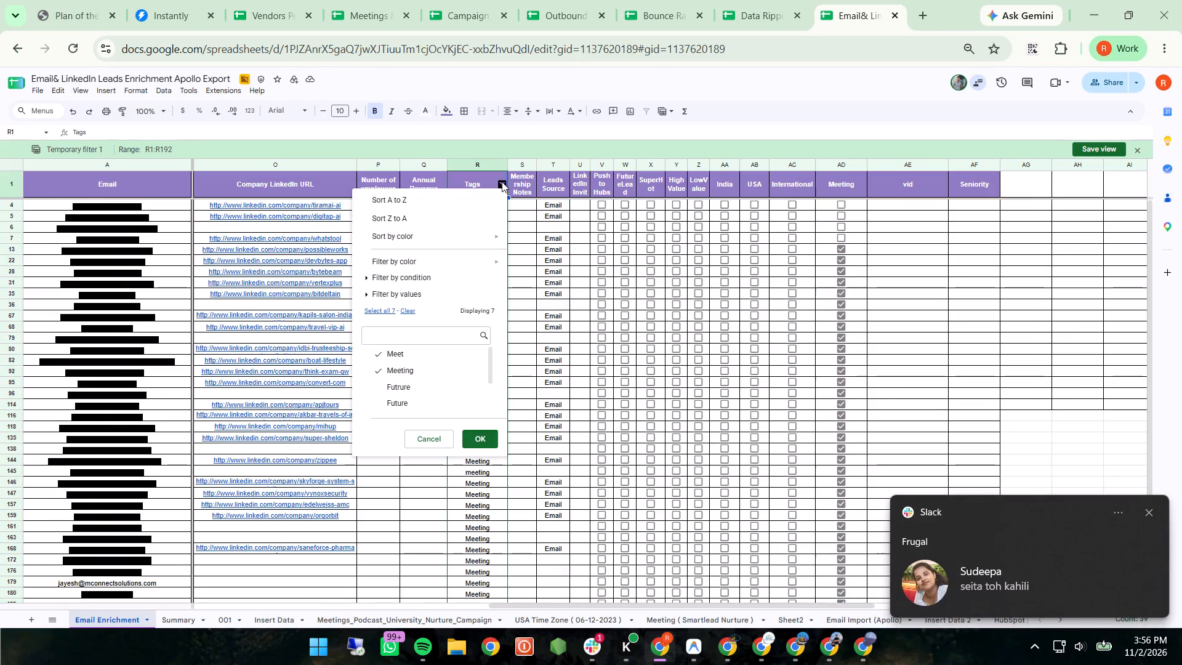
click(407, 312)
scroll(411, 366, down, 5)
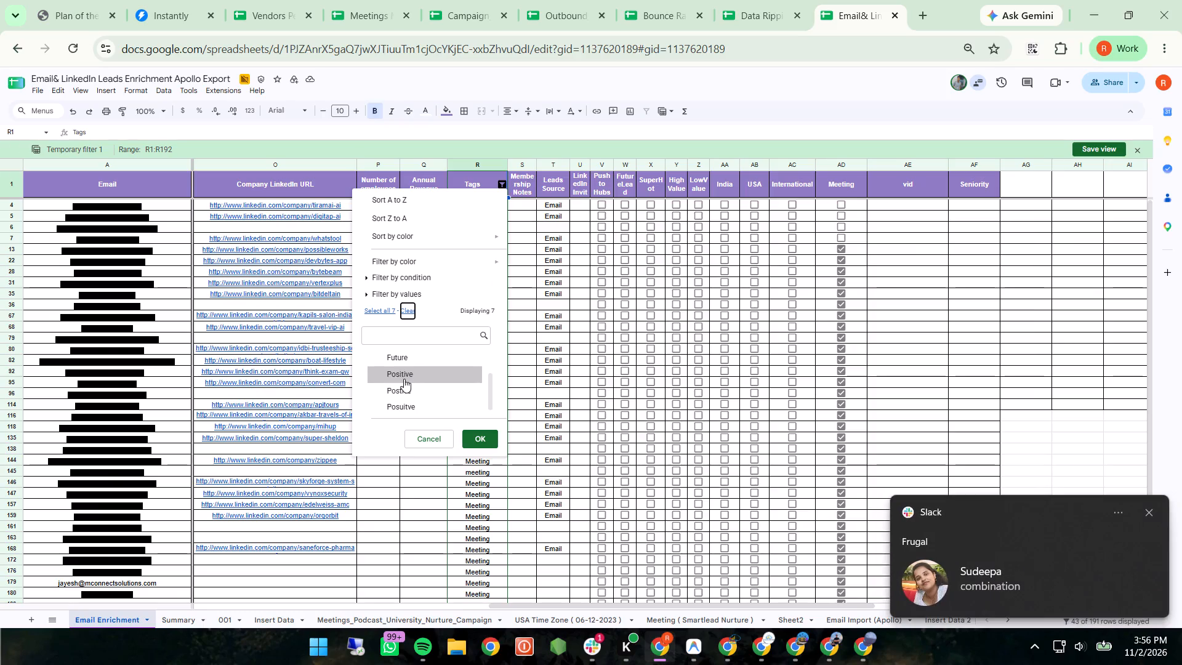
click(404, 377)
click(403, 395)
click(404, 403)
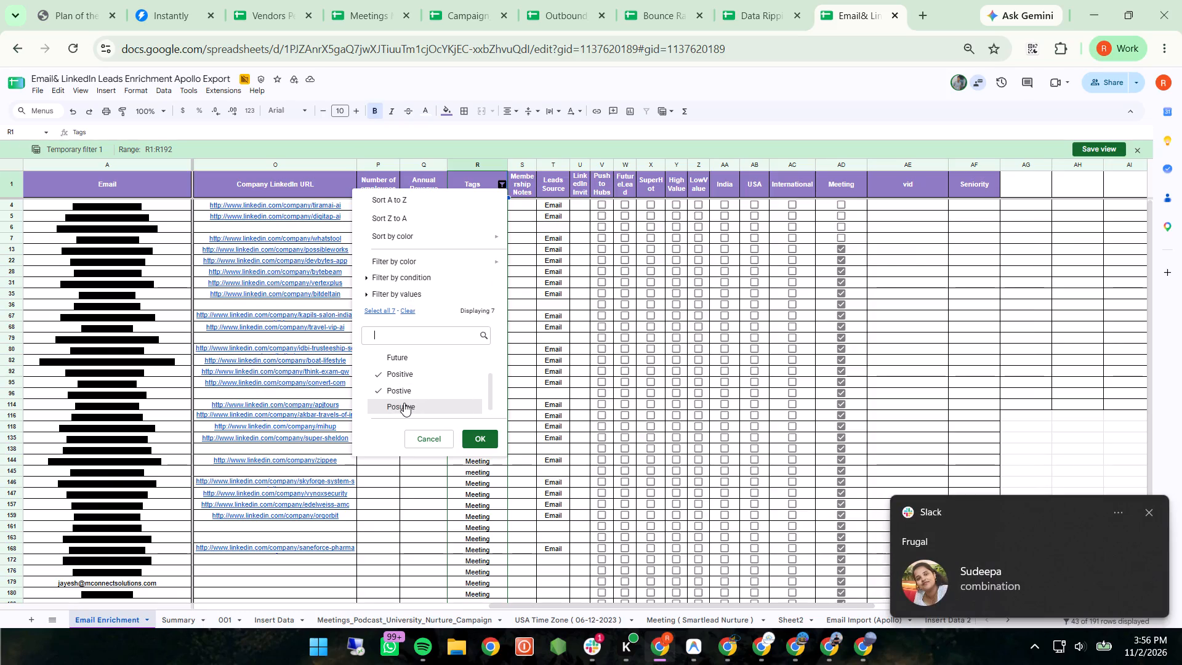
scroll(404, 403, down, 1)
scroll(404, 403, up, 2)
scroll(404, 403, down, 4)
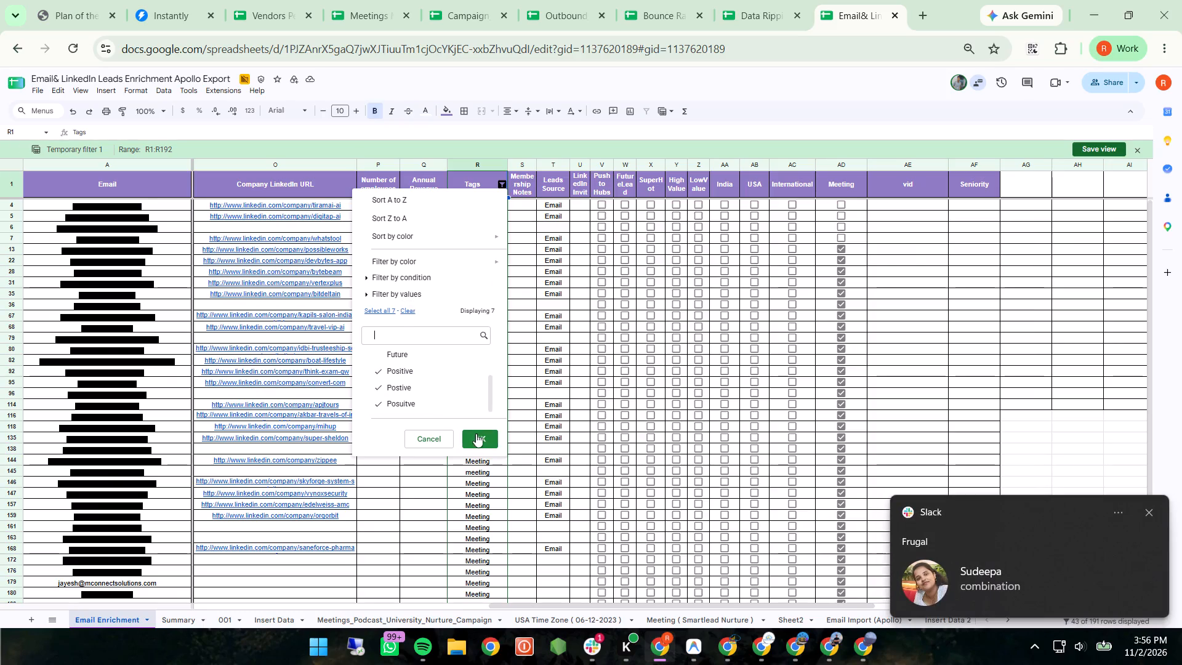
click(476, 438)
Tick the SuperHot checkbox in the first filtered row and copy it down to all the other filtered rows.
scroll(635, 295, up, 9)
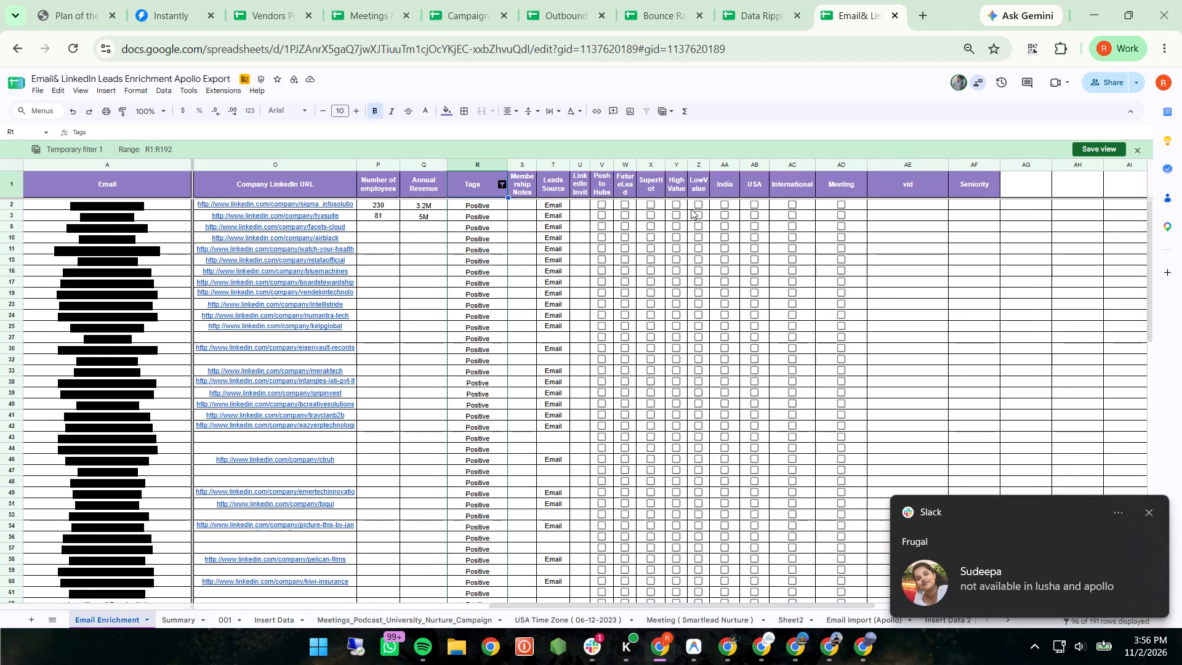
click(649, 206)
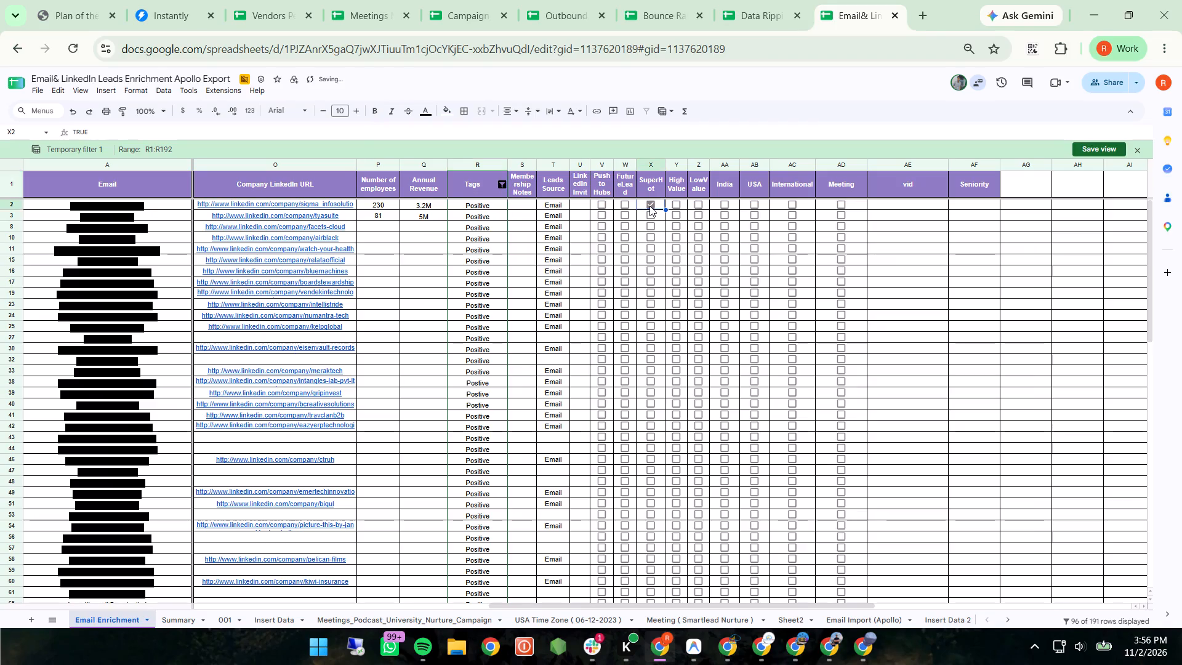
key(ctrl+c)
key(ctrl+v)
key(ctrl+c)
key(ctrl+shift+Down)
key(ctrl+v)
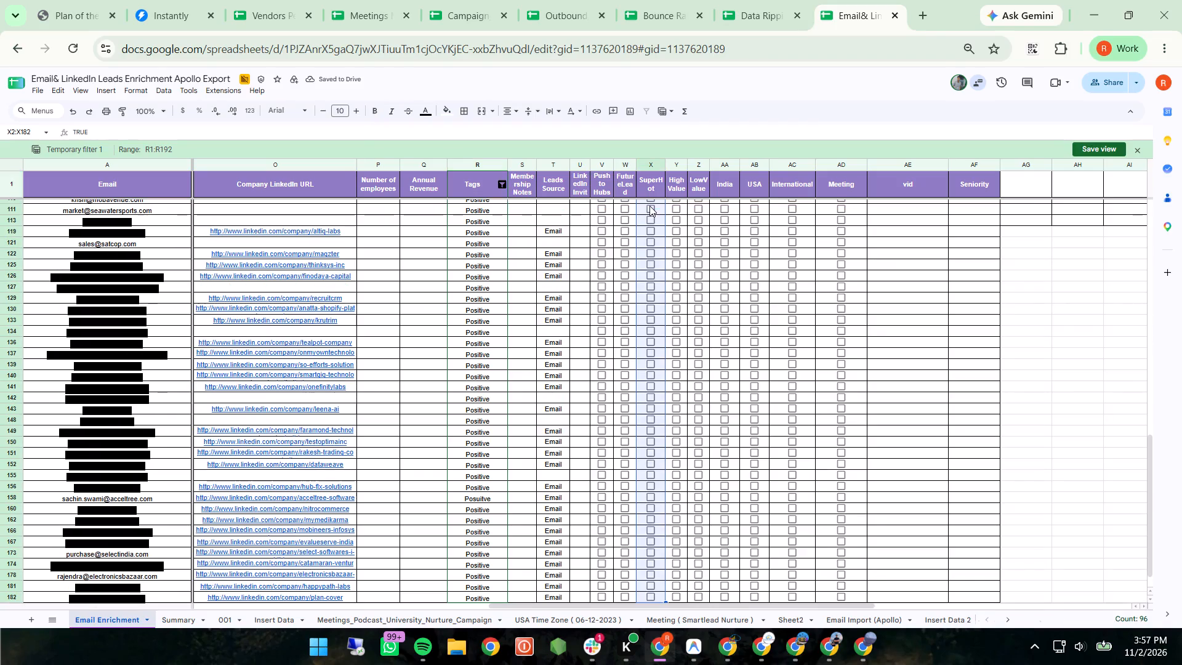
Close the temporary filter on the Tags column without saving it as a view.
scroll(649, 206, up, 14)
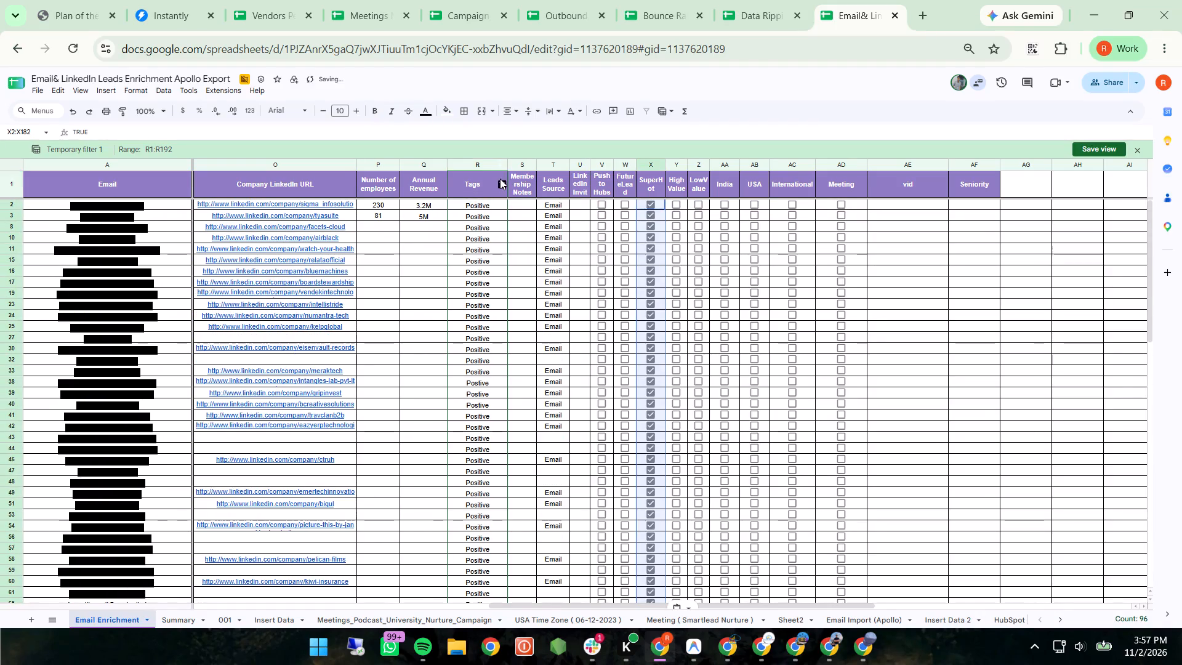
click(500, 179)
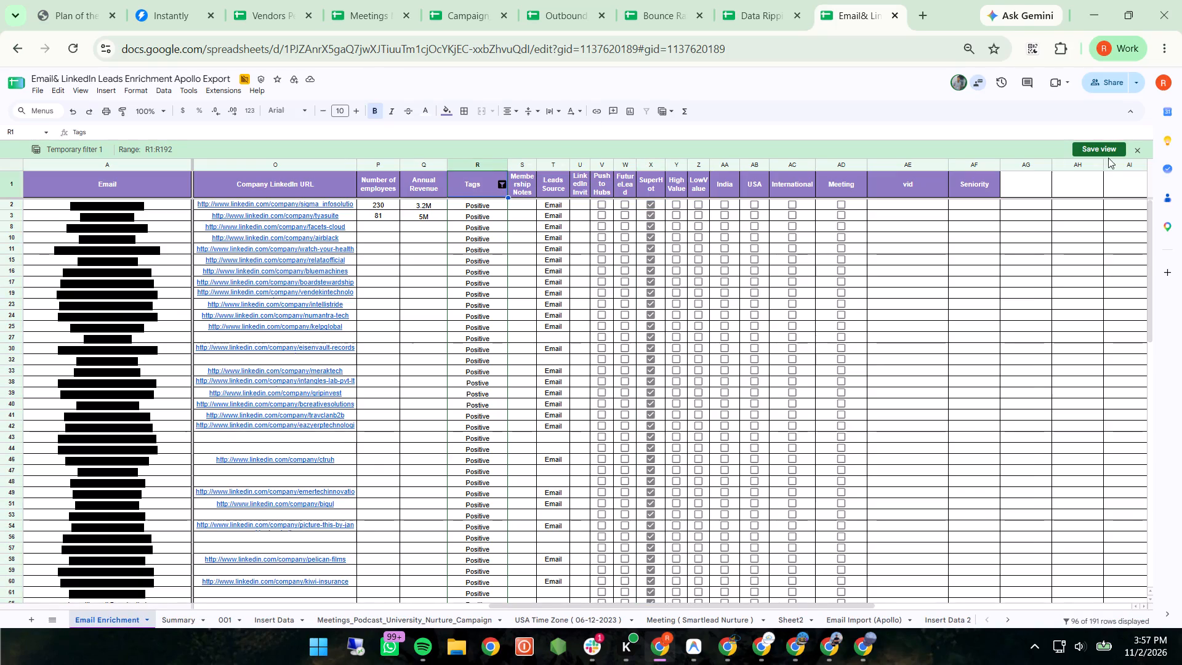
click(1133, 145)
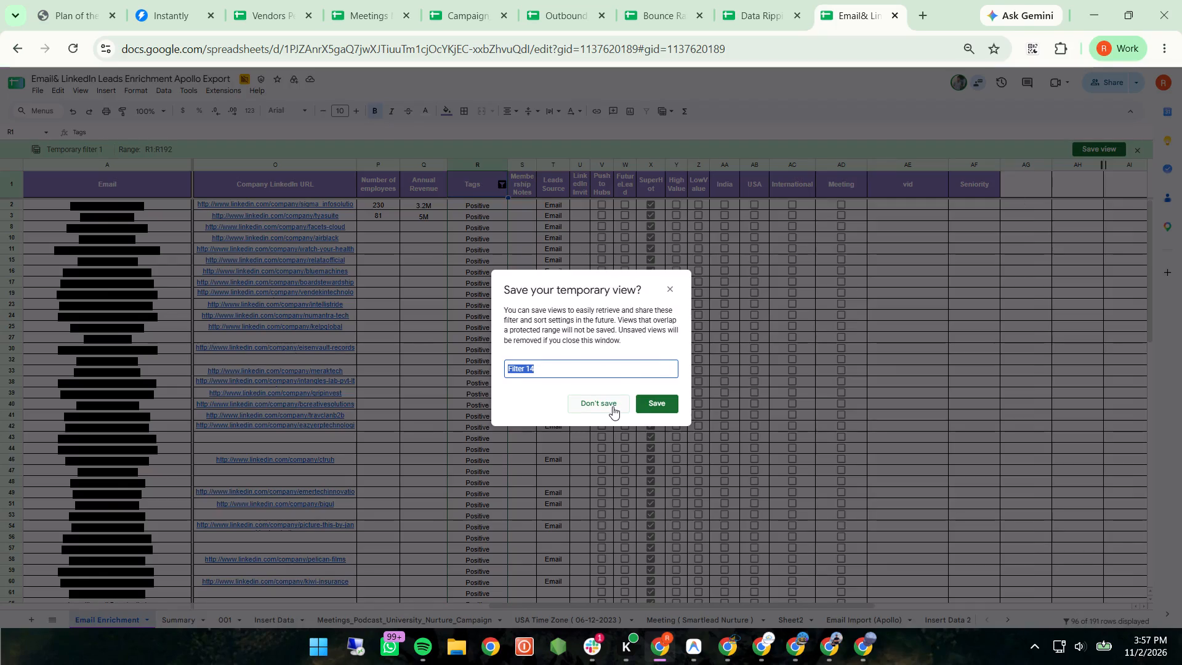
click(613, 406)
Copy the ticked SuperHot checkbox from row 2 into the Push to Hubs column for all lead rows, 2 to 192.
scroll(613, 406, up, 14)
click(661, 188)
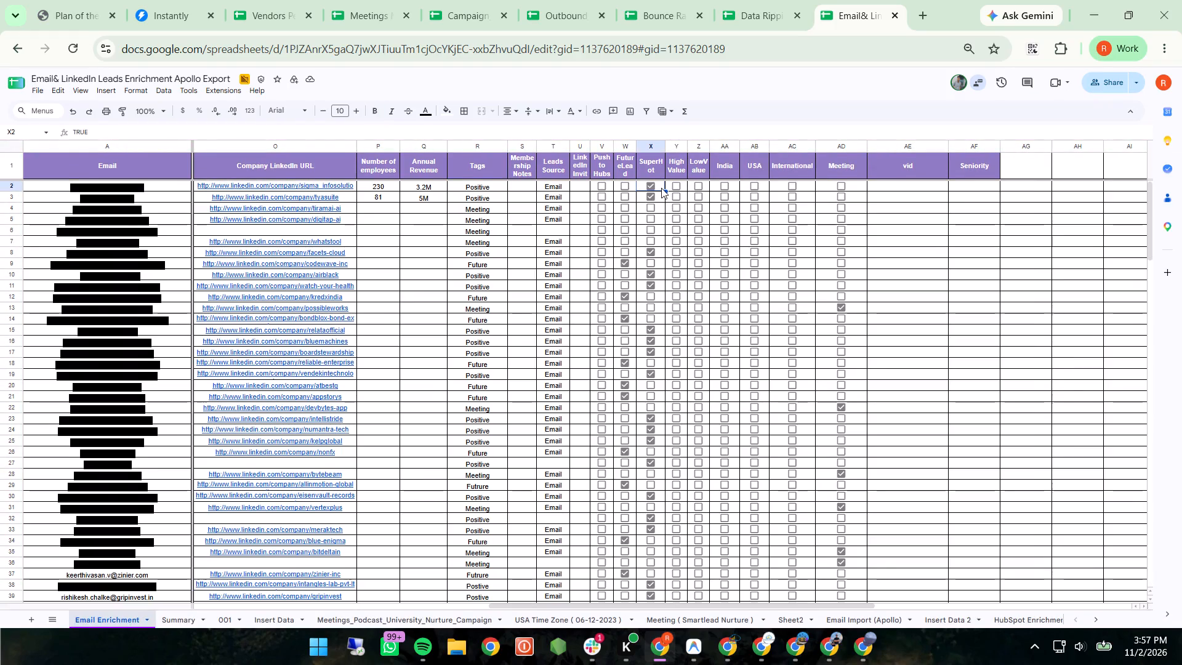
key(ctrl+c)
key(Left)
key(Left)
key(Left)
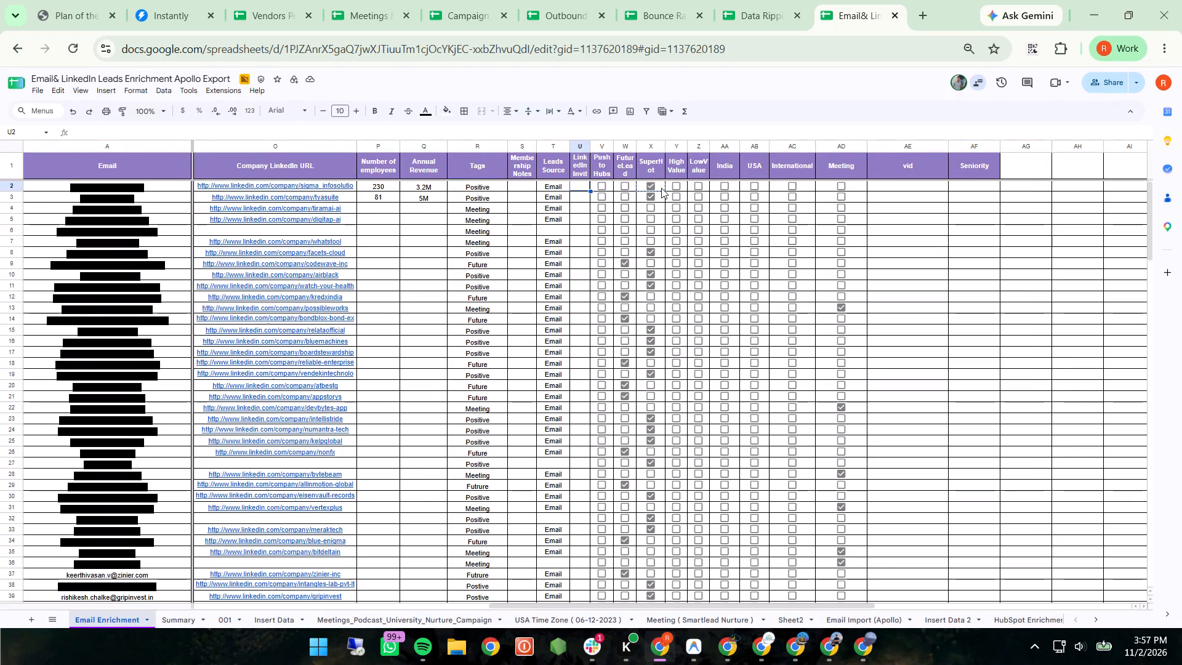
key(Right)
key(ctrl+shift+Down)
scroll(661, 188, down, 1)
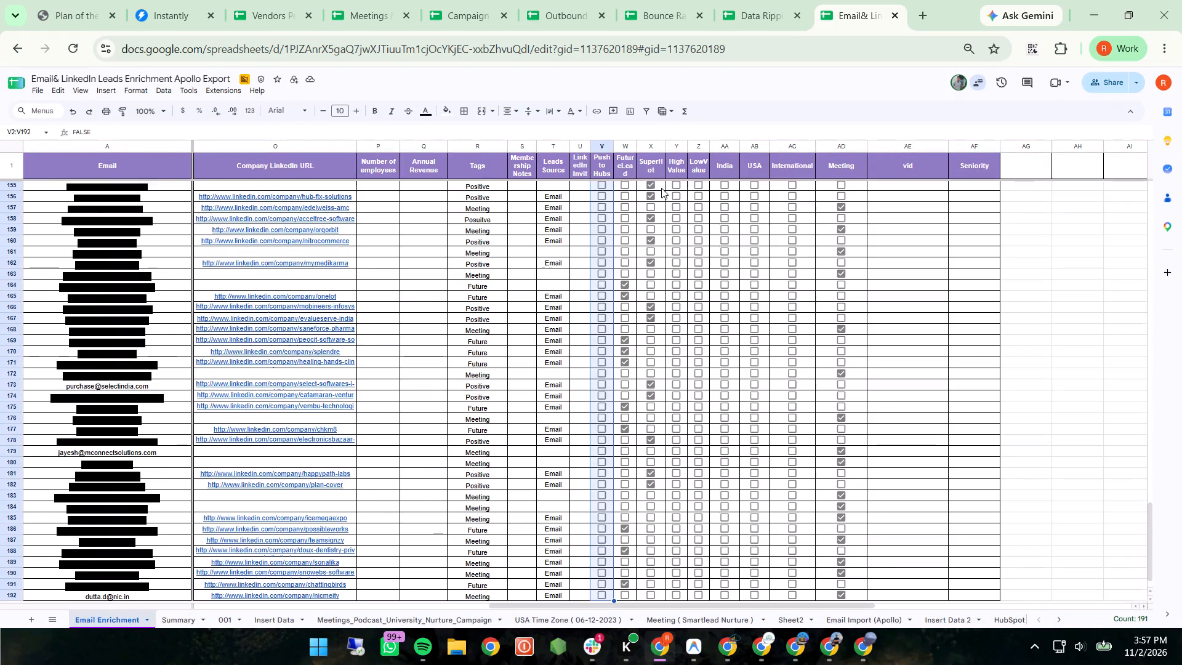
scroll(661, 188, down, 1)
key(ctrl+v)
Look through the Country column of the Email Enrichment sheet down to the last lead row.
scroll(661, 188, up, 9)
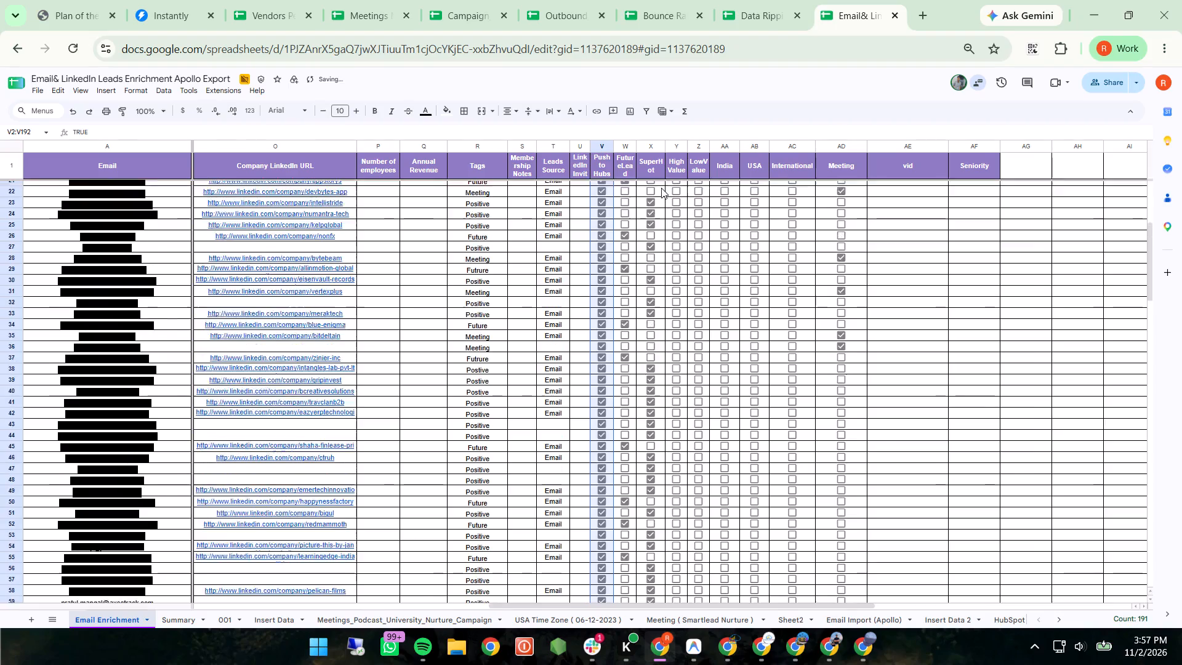
scroll(1094, 329, up, 4)
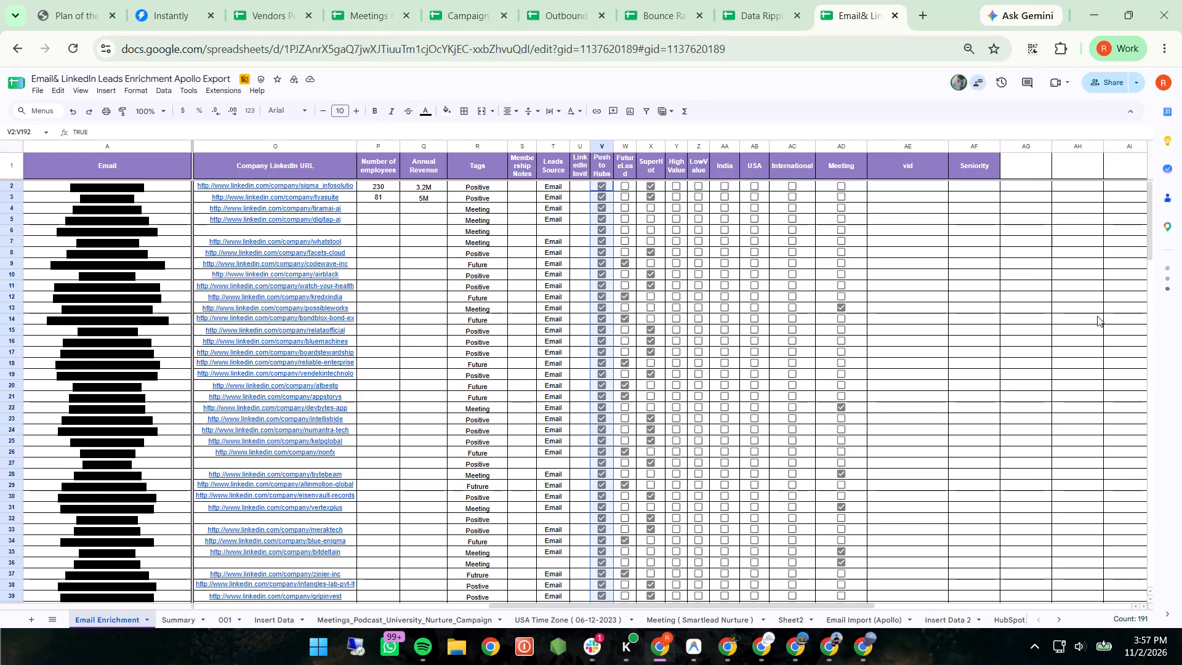
scroll(525, 462, down, 1)
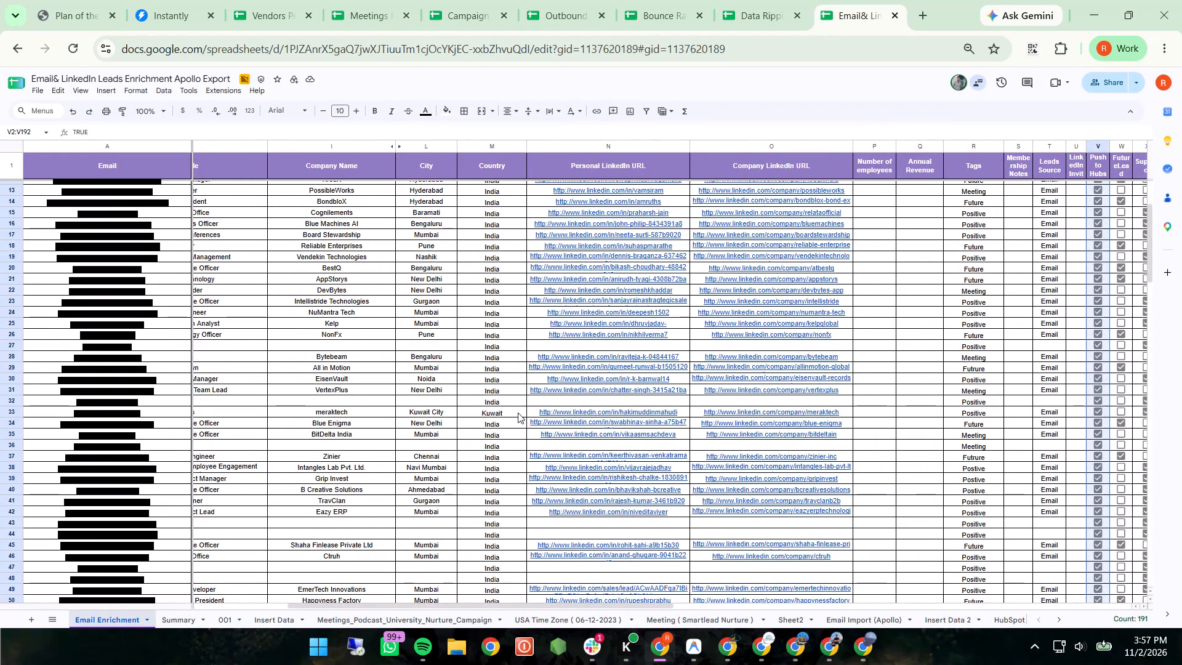
click(513, 409)
scroll(513, 409, up, 4)
scroll(513, 409, down, 2)
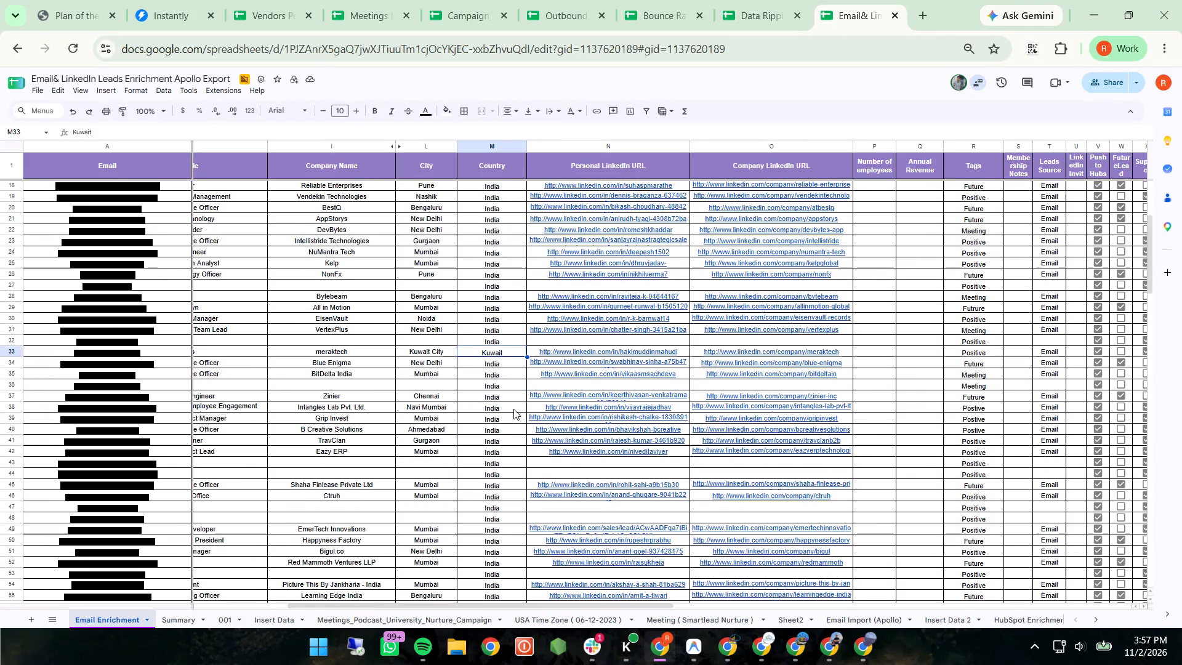
scroll(513, 409, left, 1)
scroll(513, 409, down, 4)
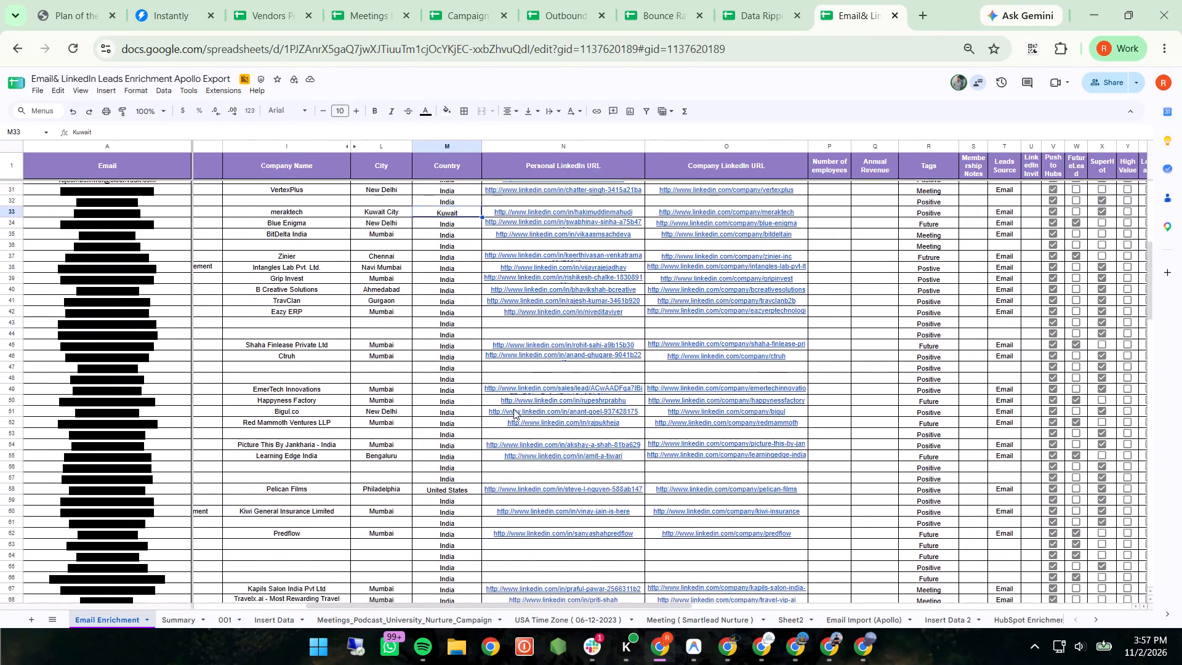
scroll(513, 409, down, 6)
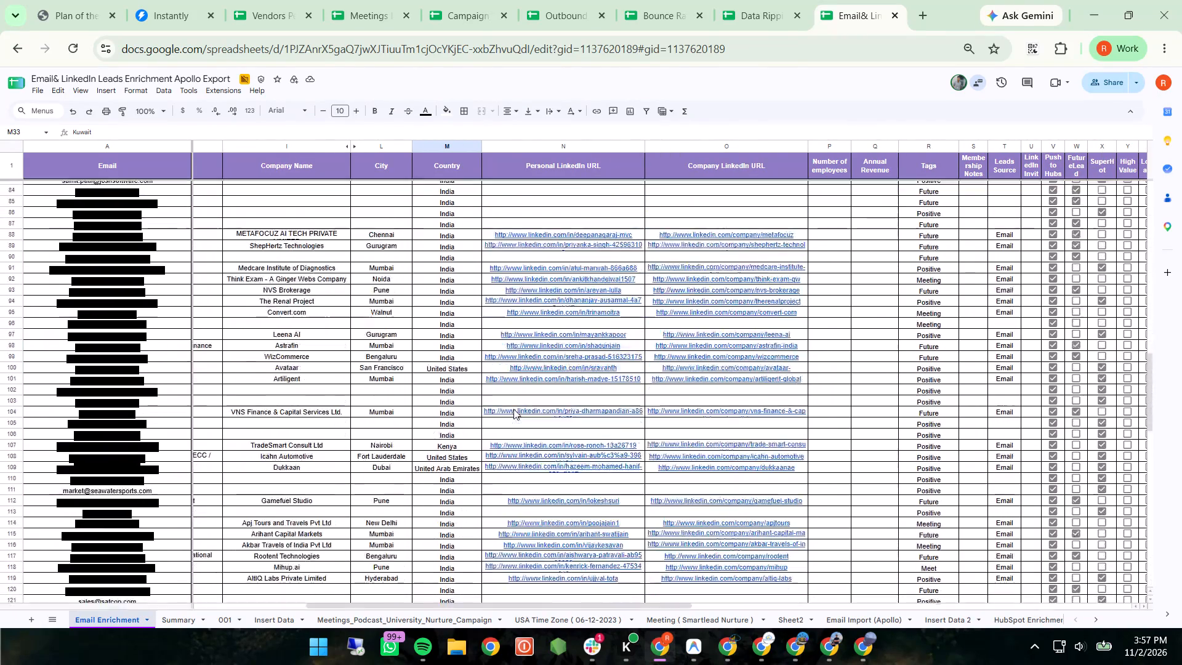
scroll(513, 409, down, 10)
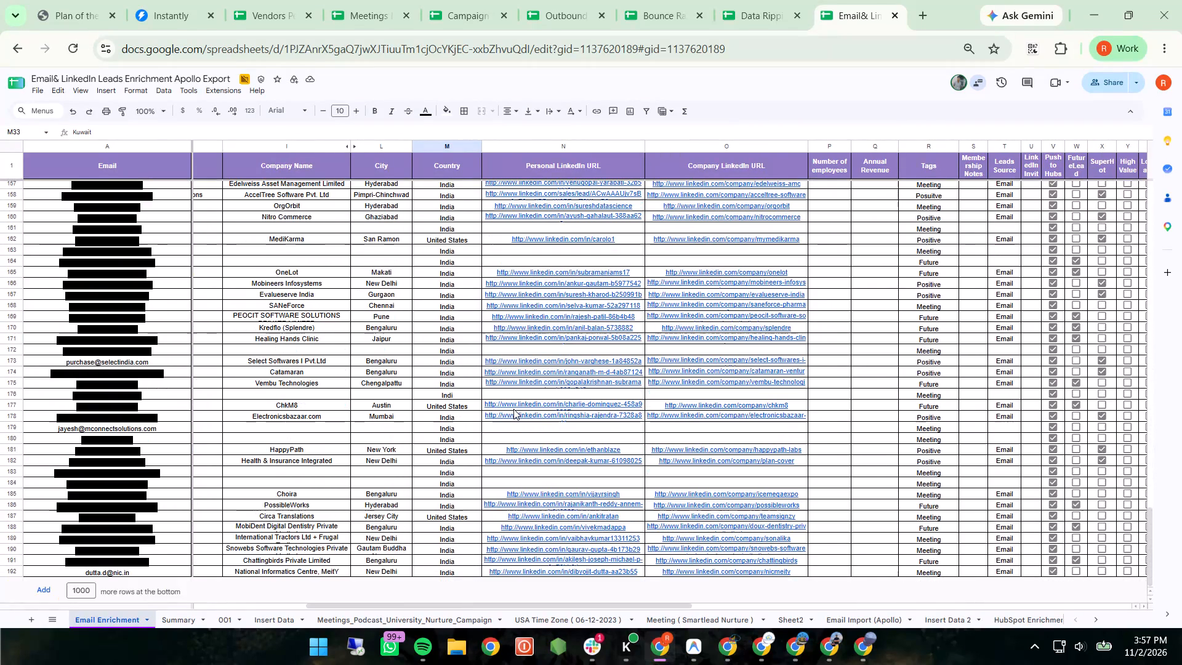
scroll(513, 409, down, 2)
scroll(513, 409, up, 20)
scroll(513, 409, up, 1)
Create a temporary filter, for own view only, on the Country column.
click(449, 147)
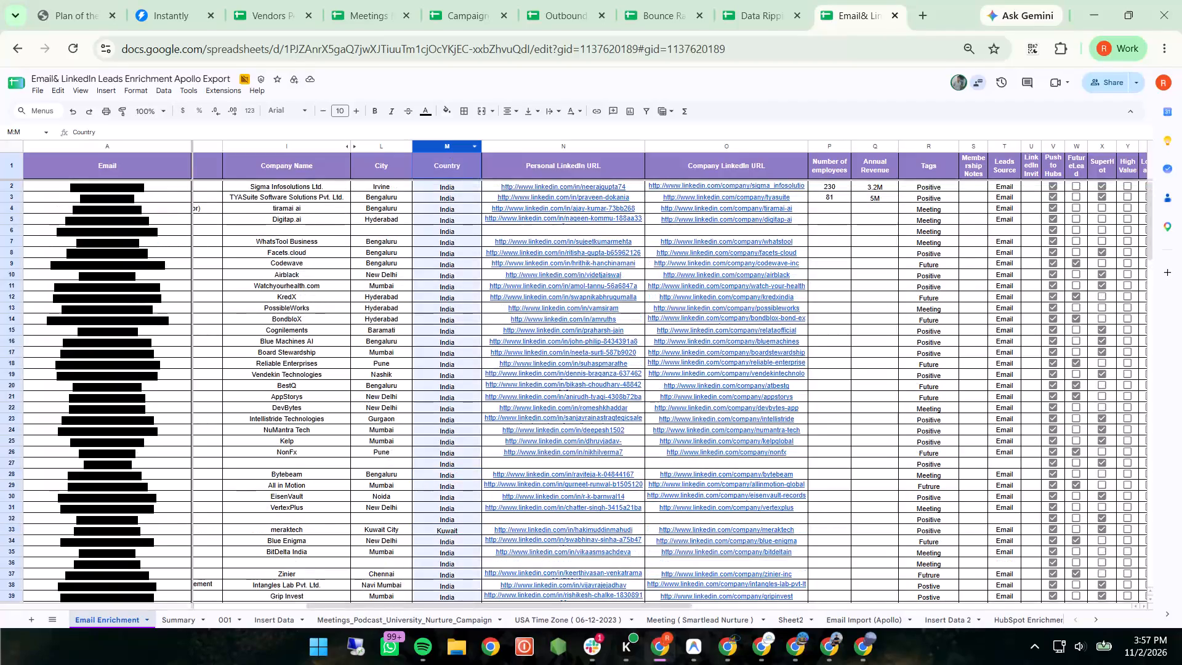
click(643, 110)
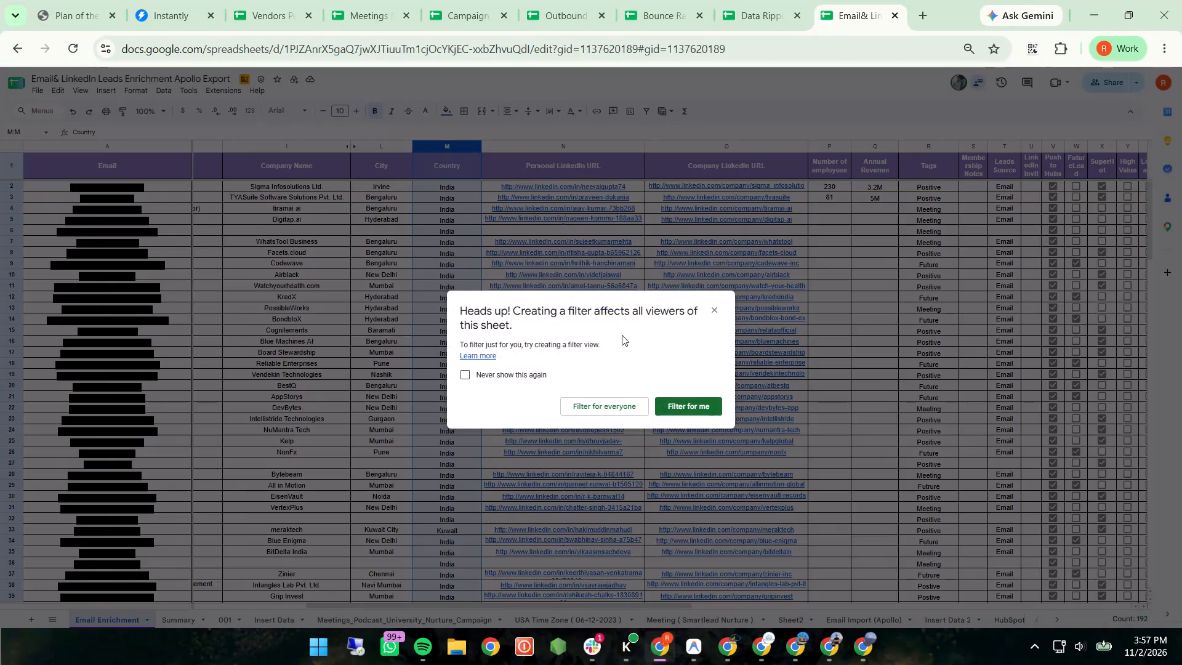
click(689, 408)
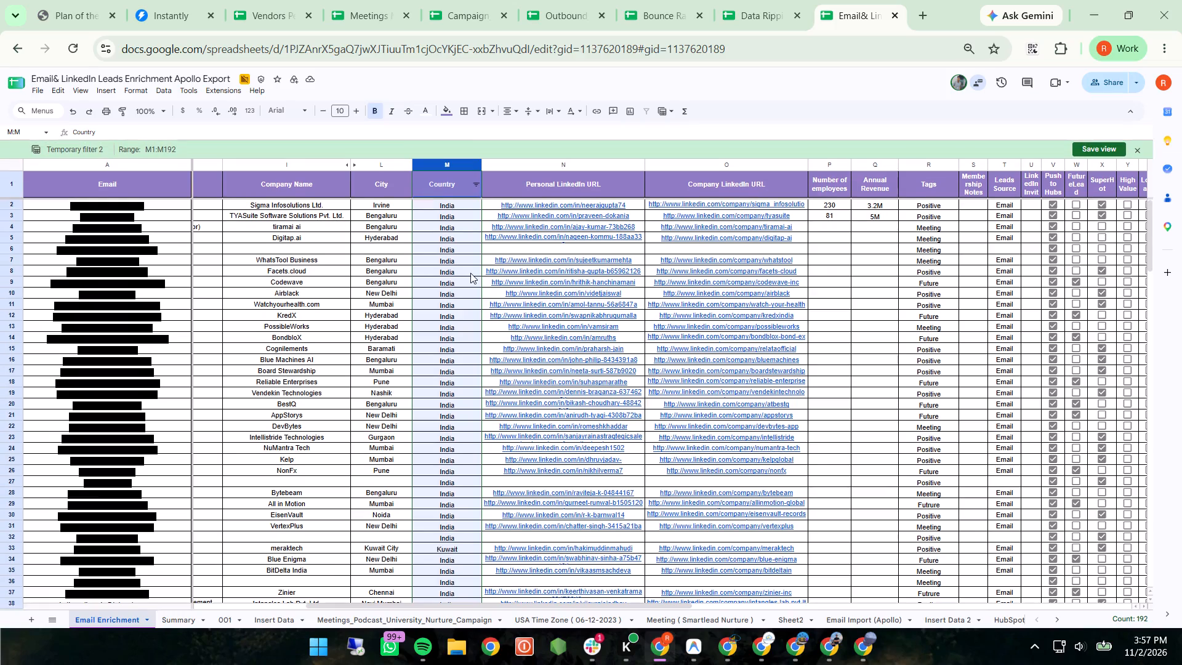
Filter the Country column to show only rows with the values Indi and India.
scroll(470, 273, up, 5)
click(477, 180)
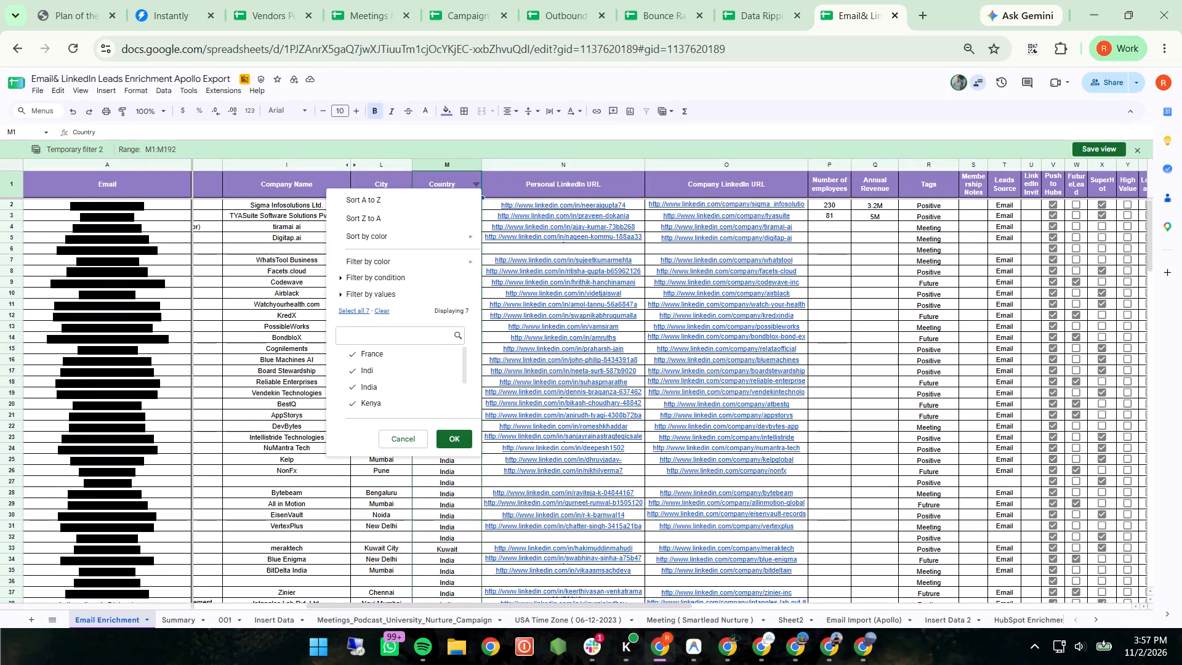
click(385, 311)
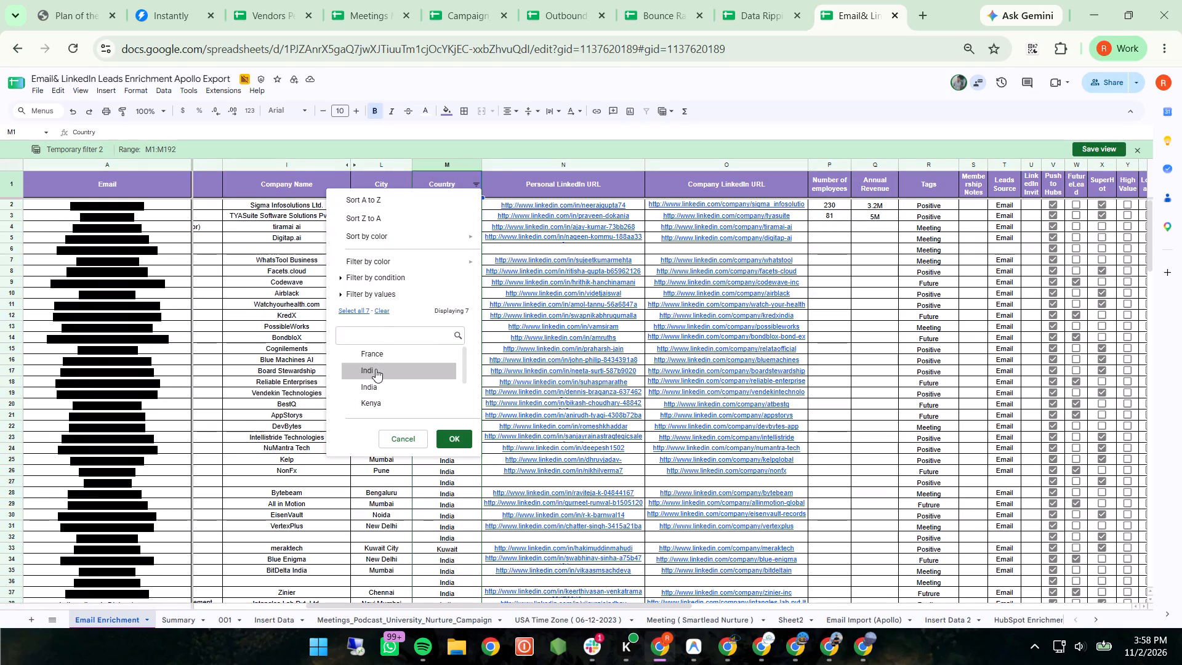
click(376, 369)
click(380, 382)
scroll(380, 382, down, 1)
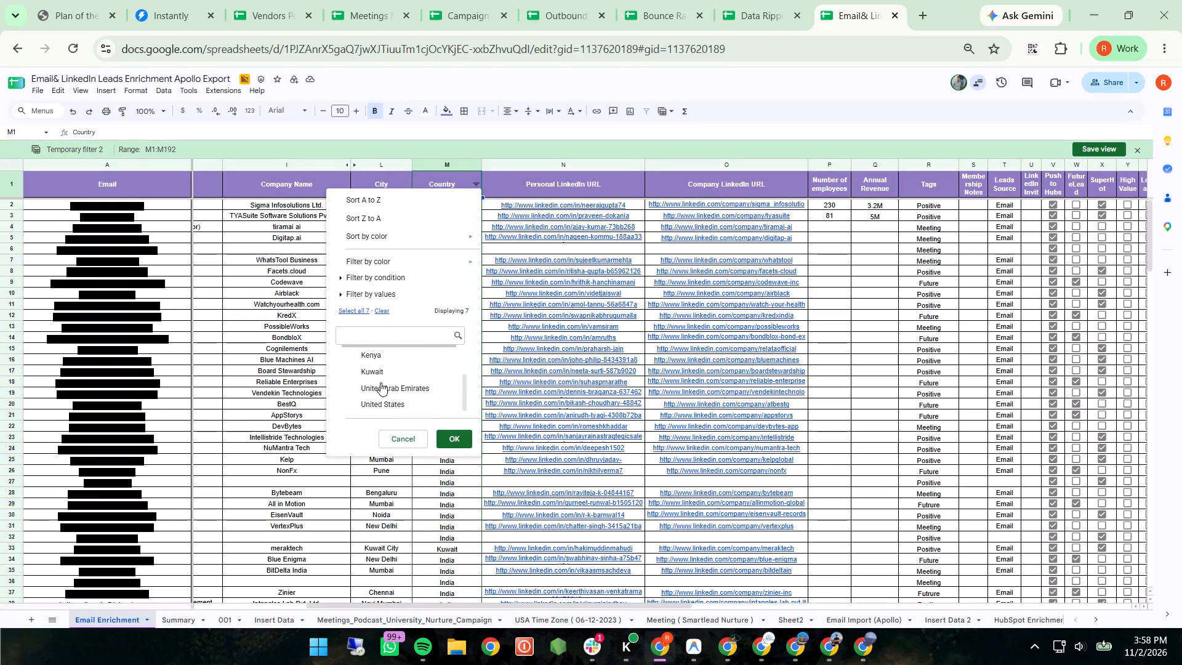
scroll(380, 382, down, 1)
scroll(380, 382, up, 3)
click(453, 437)
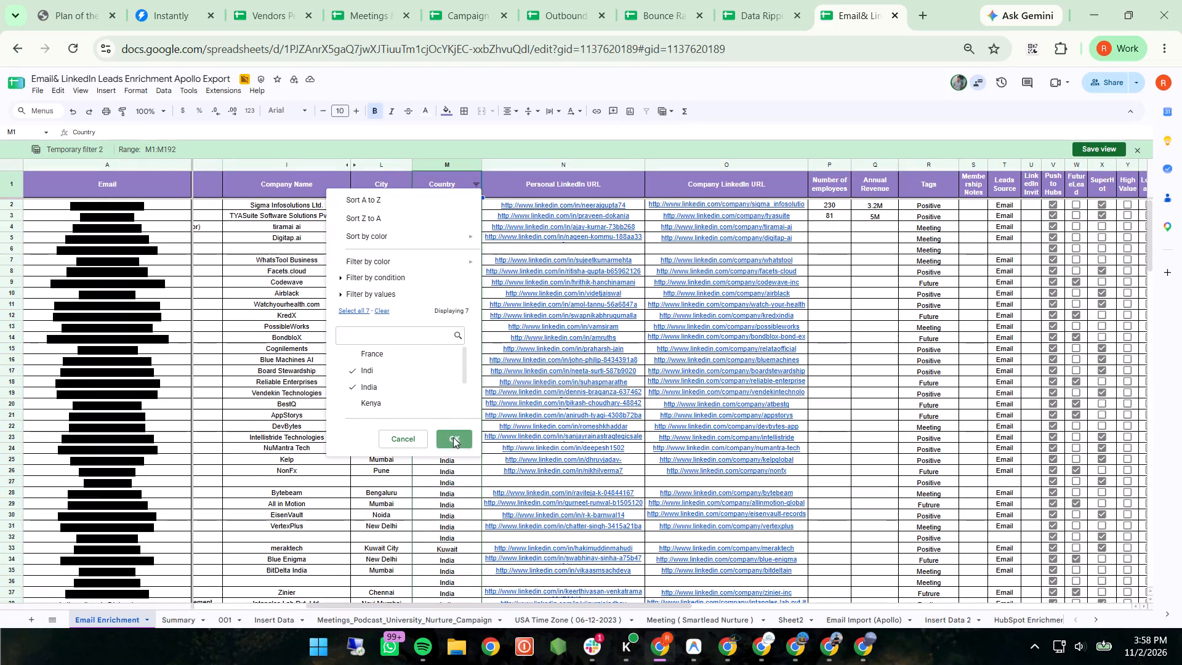
Tick the India checkbox in the first filtered row and copy it down to all the other filtered rows.
scroll(698, 401, up, 5)
scroll(698, 401, left, 1)
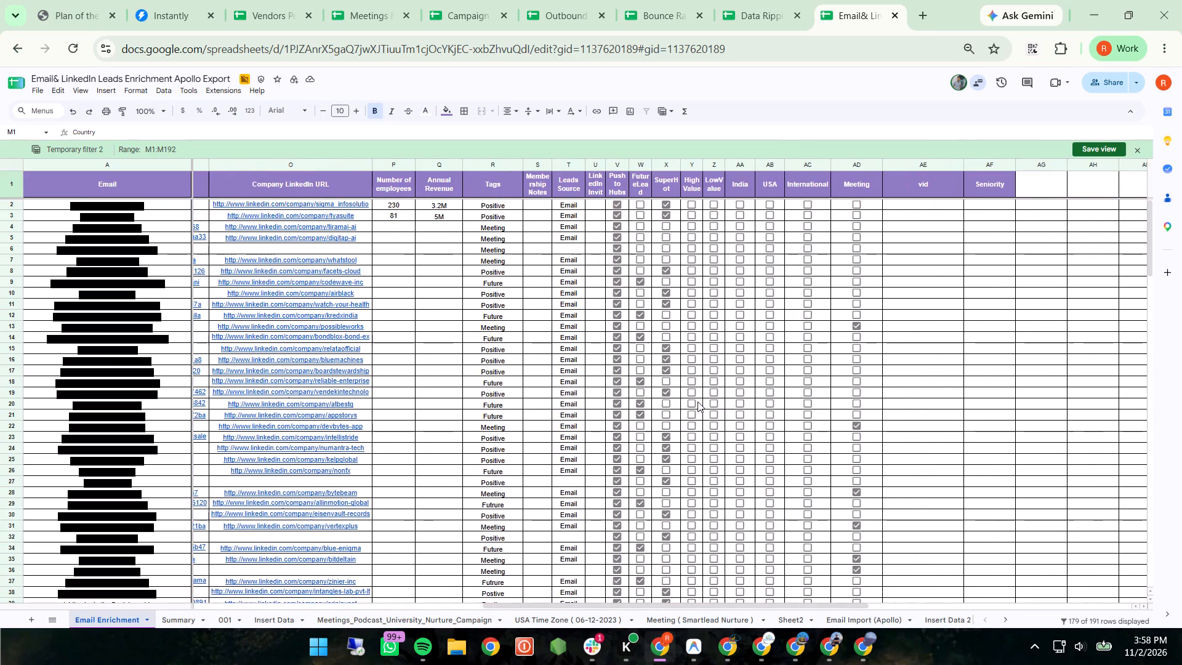
click(742, 206)
key(ctrl+c)
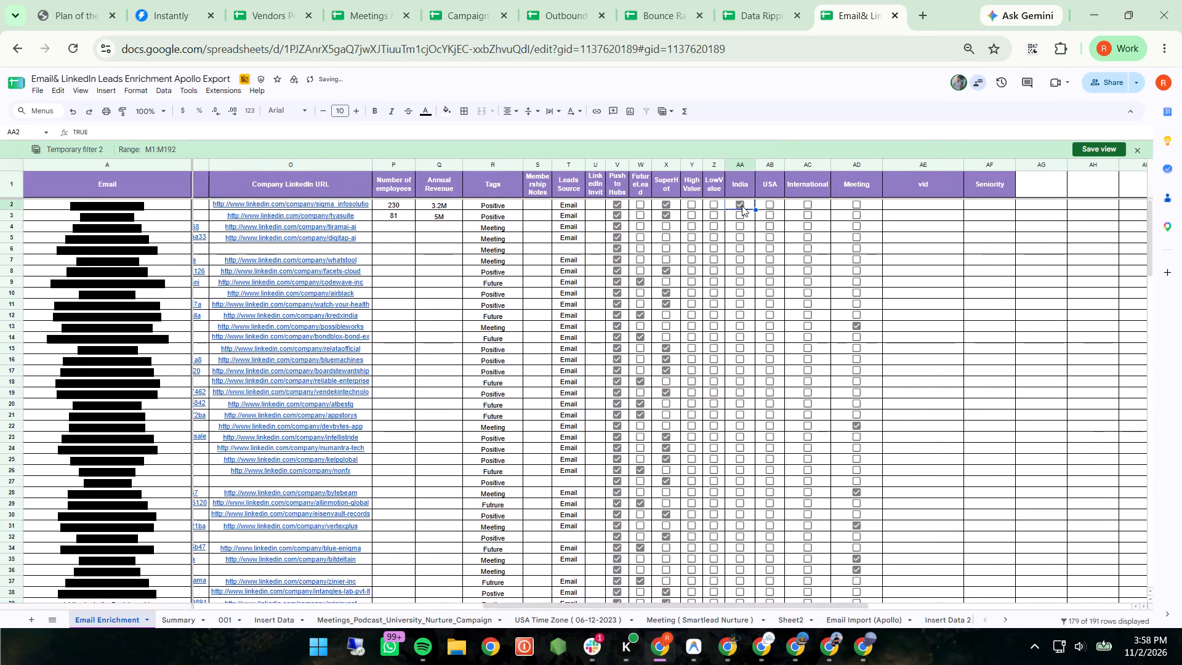
key(ctrl+shift+Down)
key(ctrl+v)
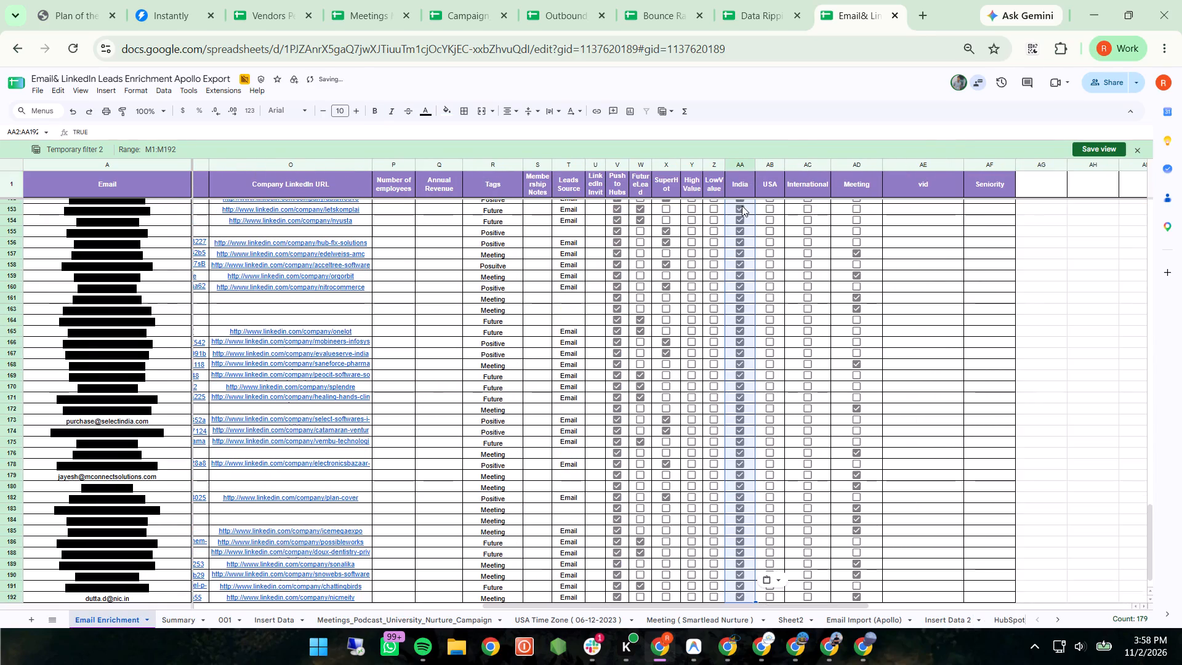
Change the Country filter to show only the rows for France, Kenya, Kuwait and United Arab Emirates.
scroll(742, 206, up, 17)
scroll(222, 236, right, 2)
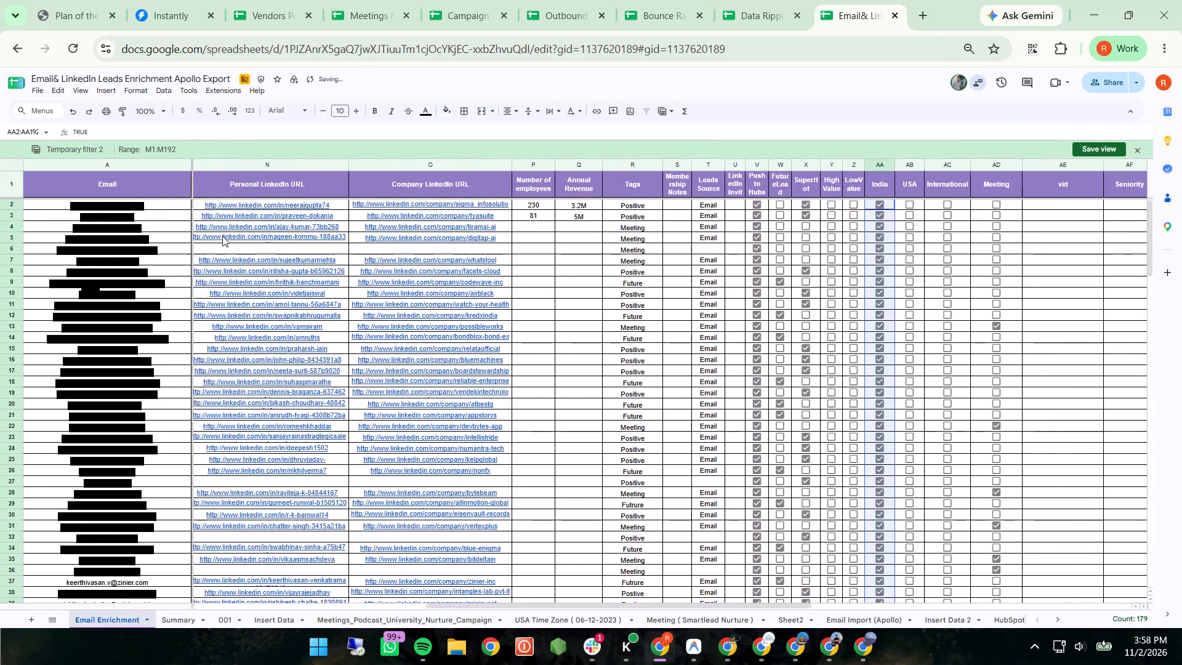
scroll(222, 236, right, 2)
click(467, 181)
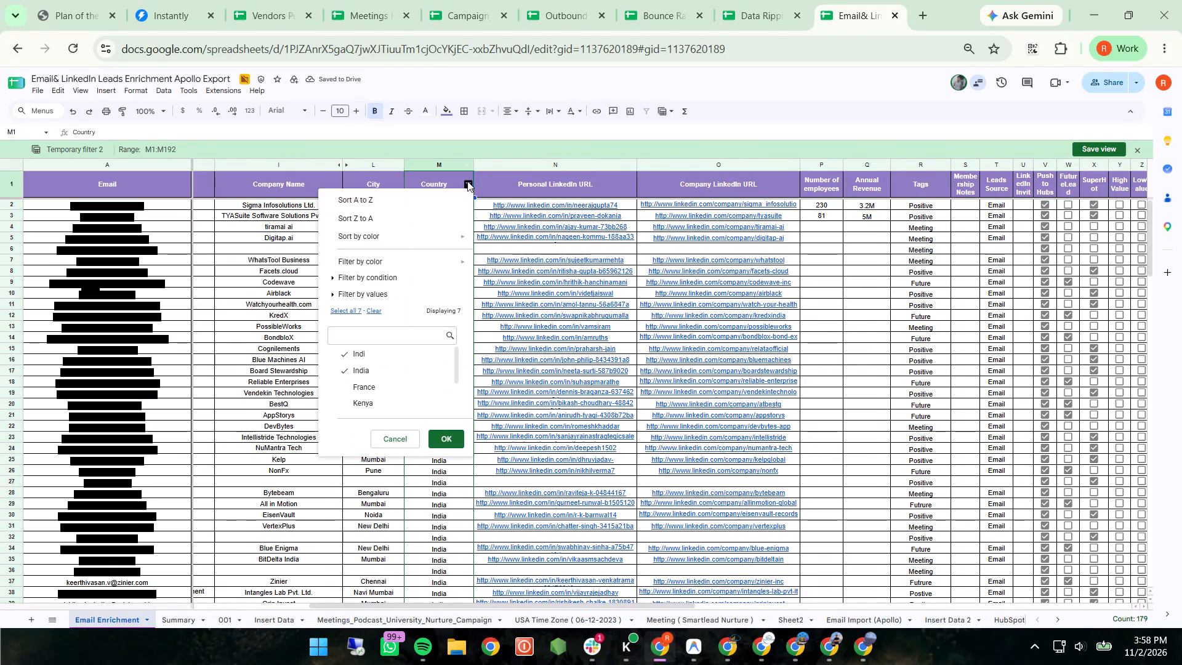
click(372, 308)
click(366, 392)
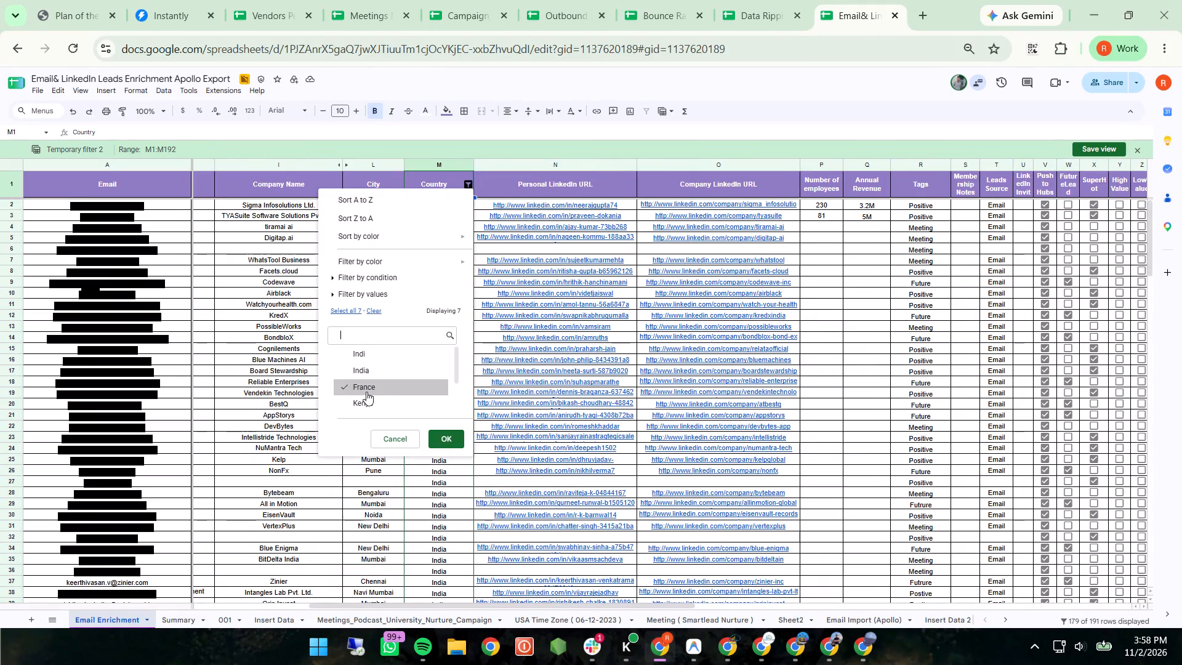
click(369, 402)
scroll(398, 392, down, 1)
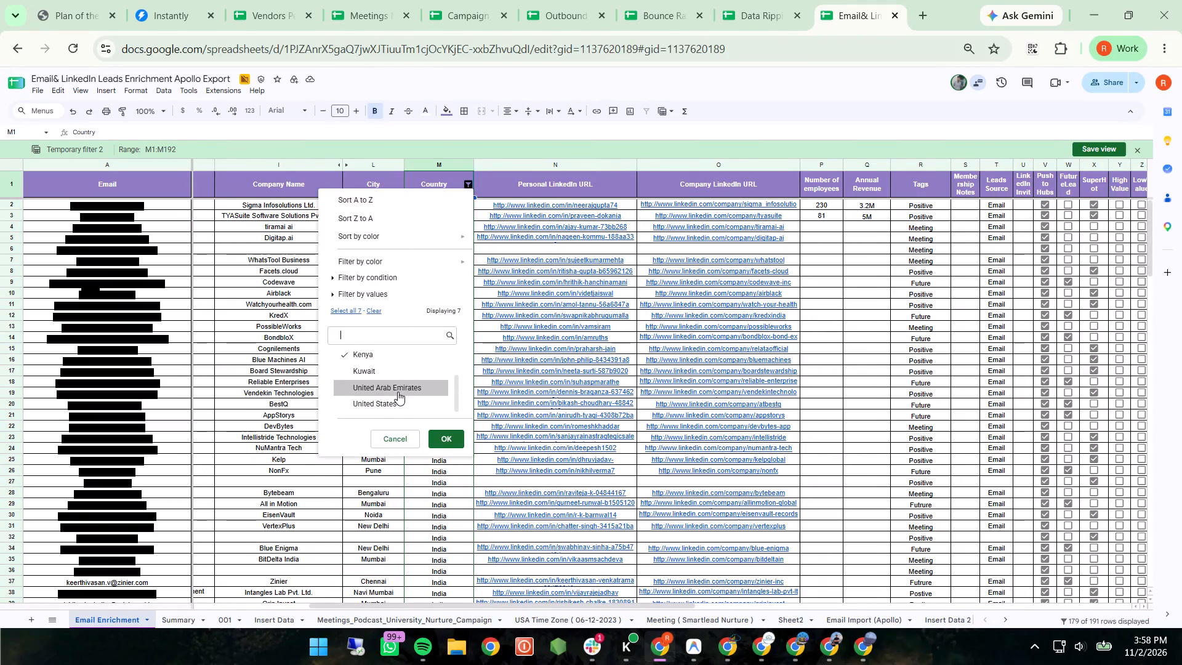
click(385, 378)
click(395, 385)
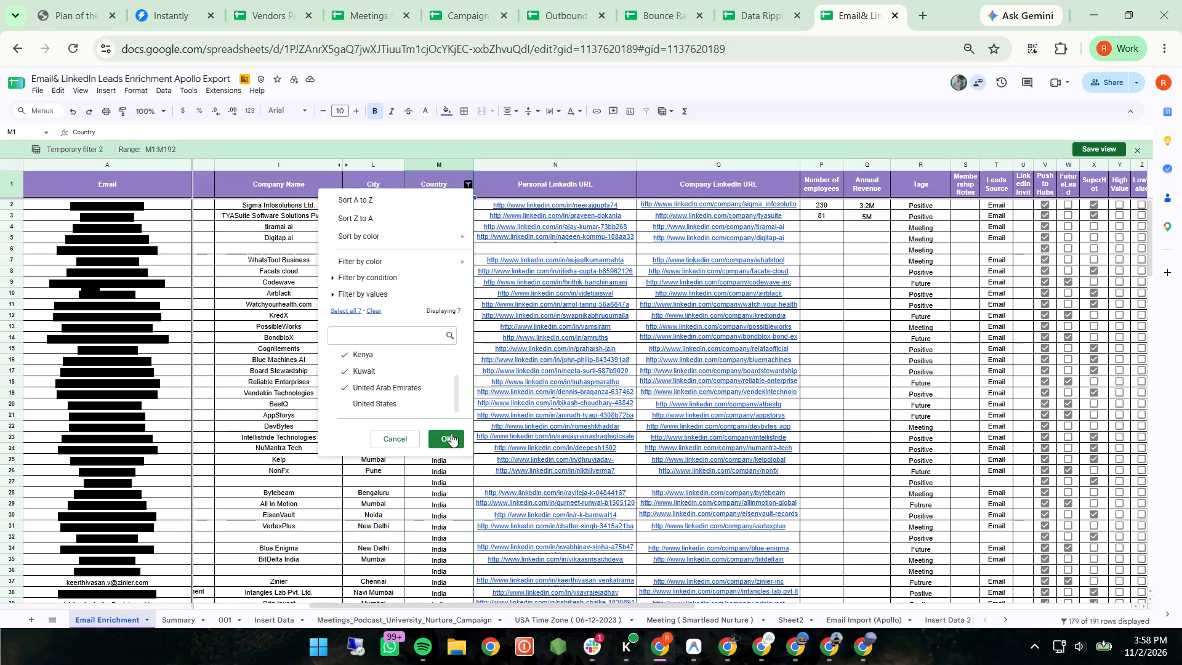
click(451, 434)
Tick the International checkbox in the first filtered row and copy it down to the other filtered rows.
scroll(750, 412, up, 3)
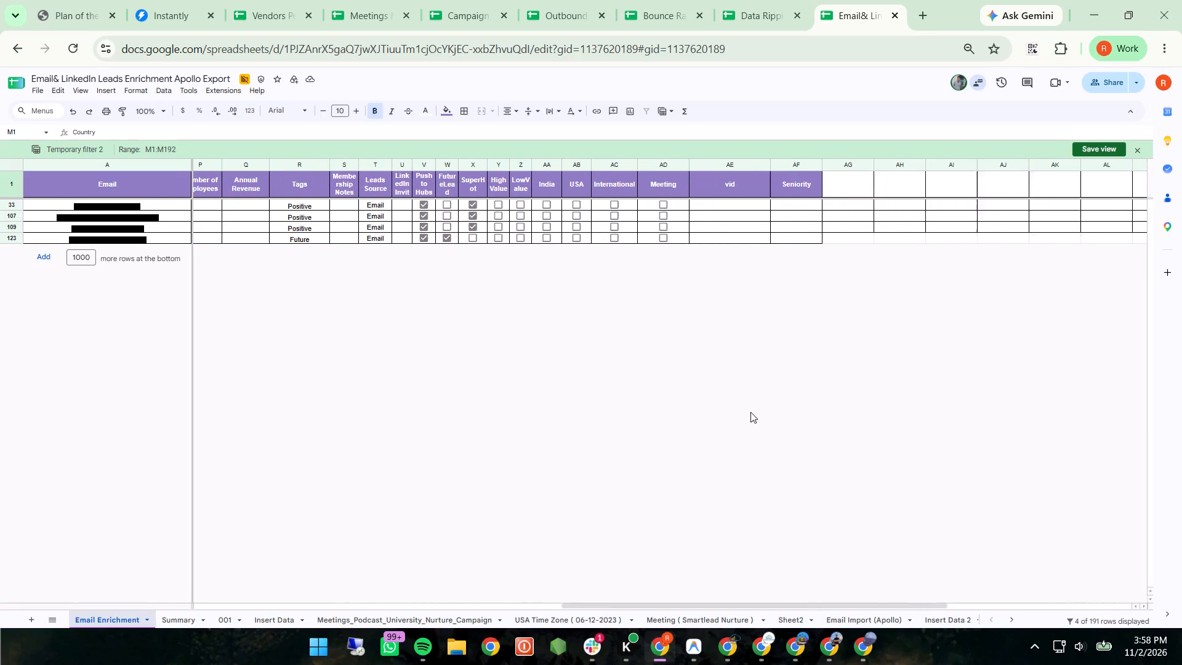
click(606, 208)
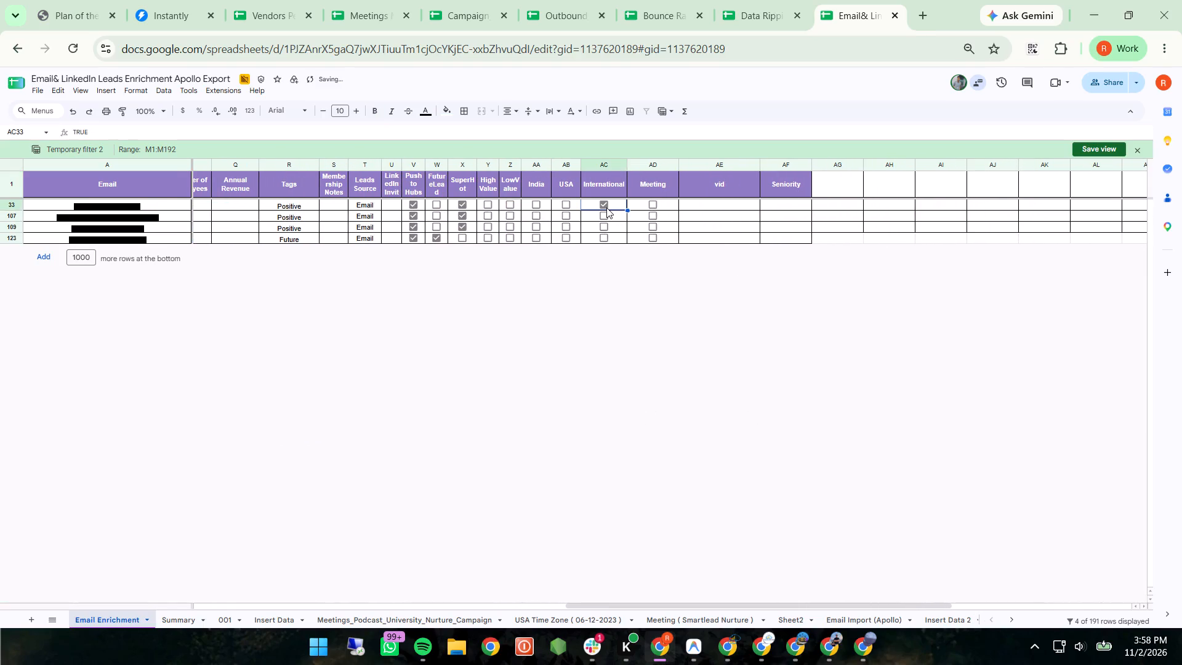
key(ctrl+c)
key(ctrl+shift+Down)
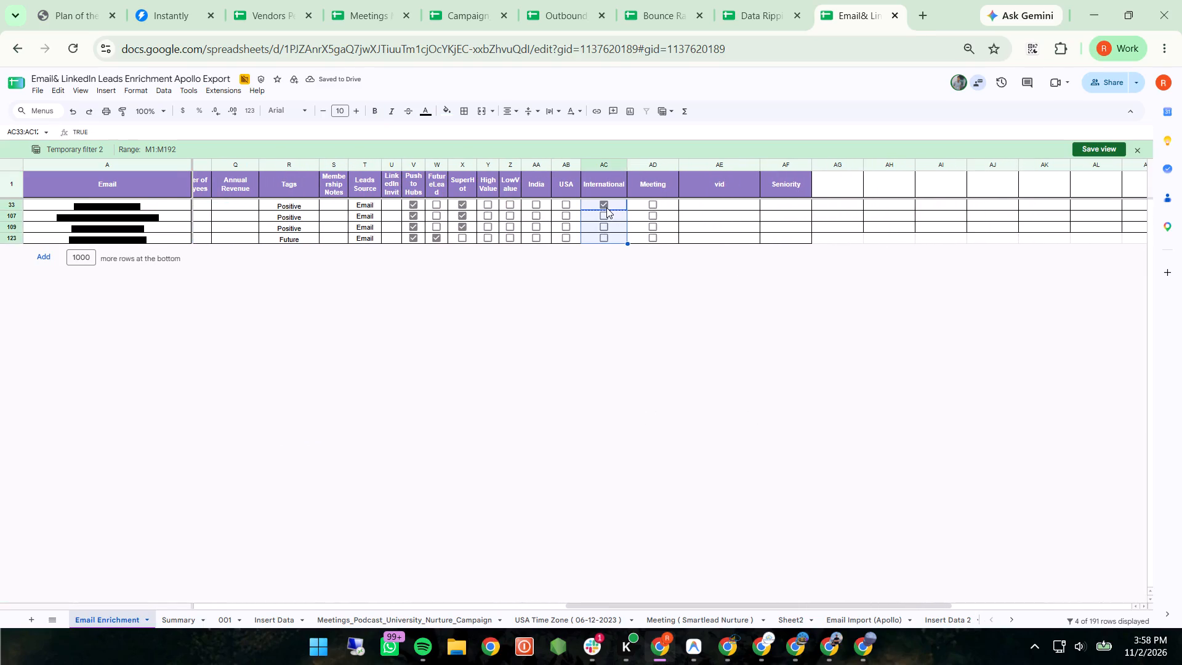
key(ctrl+v)
click(533, 375)
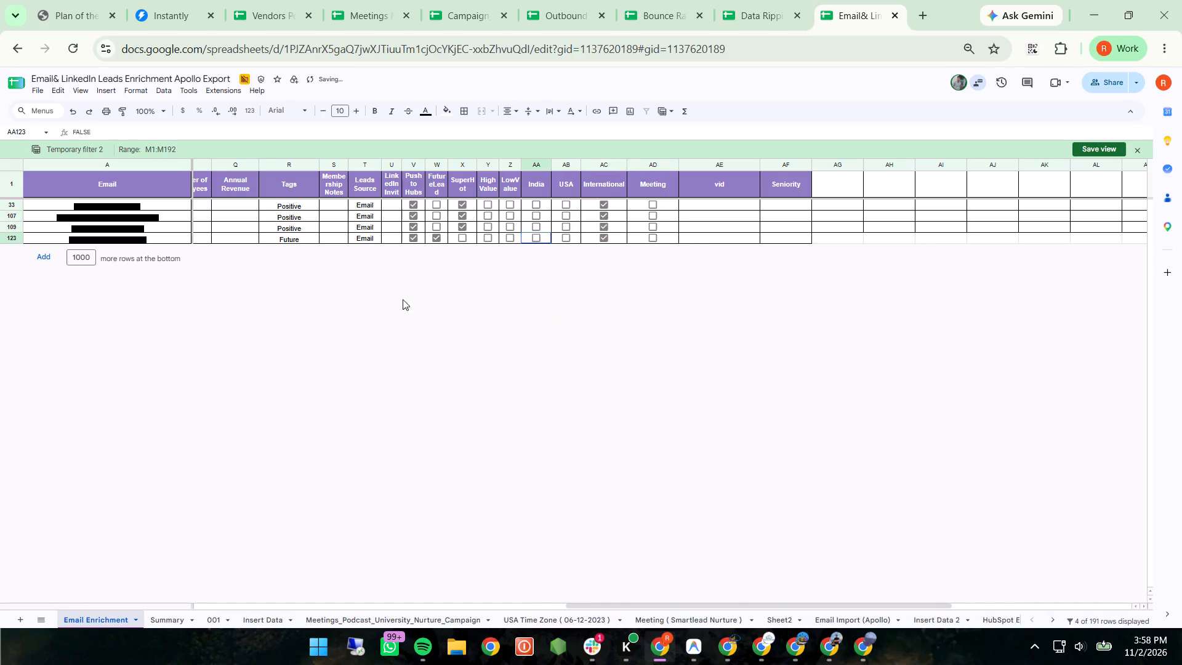
Change the Country filter to show only the United States rows.
scroll(436, 250, right, 8)
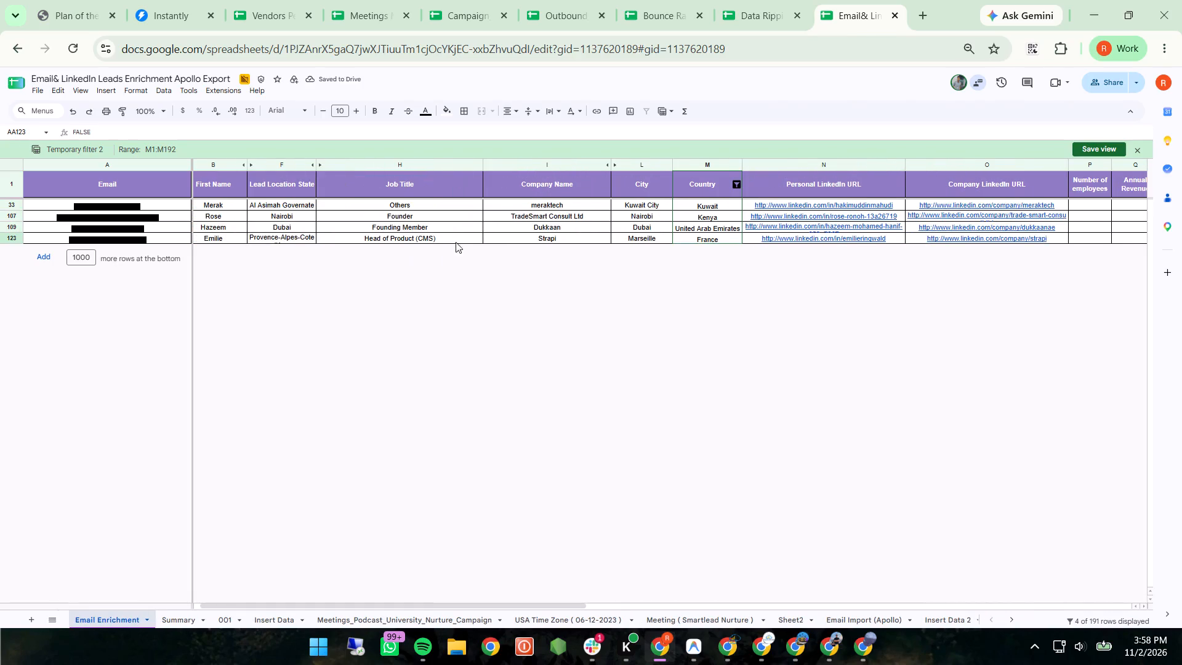
click(749, 182)
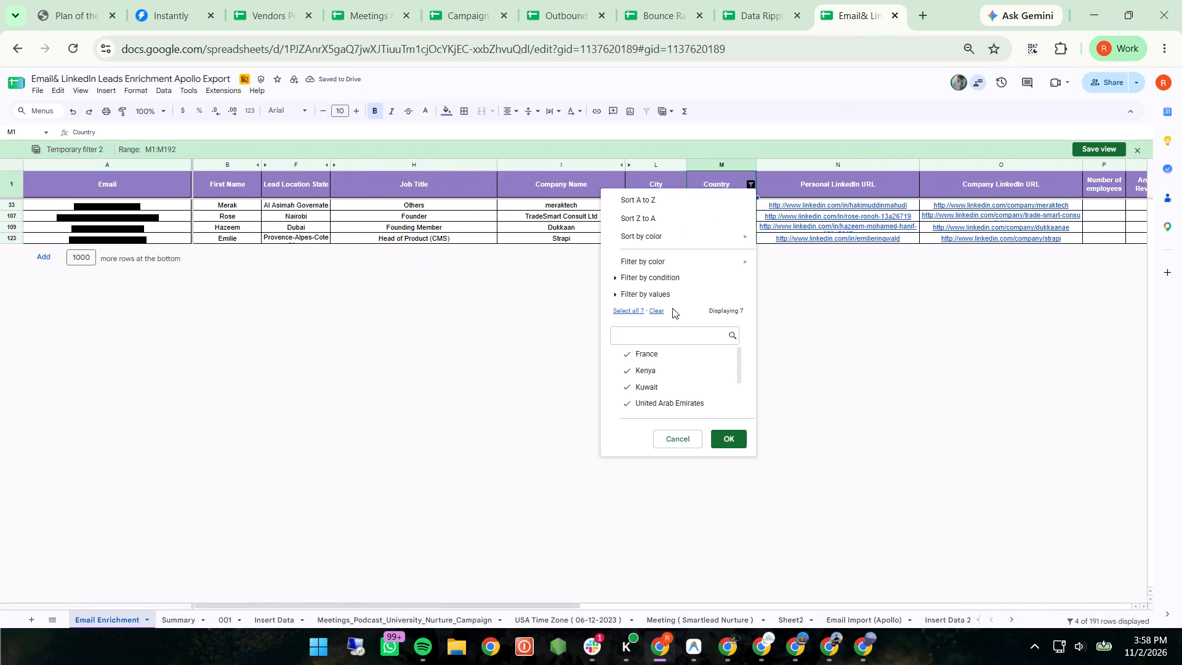
click(664, 313)
click(660, 312)
scroll(672, 355, down, 2)
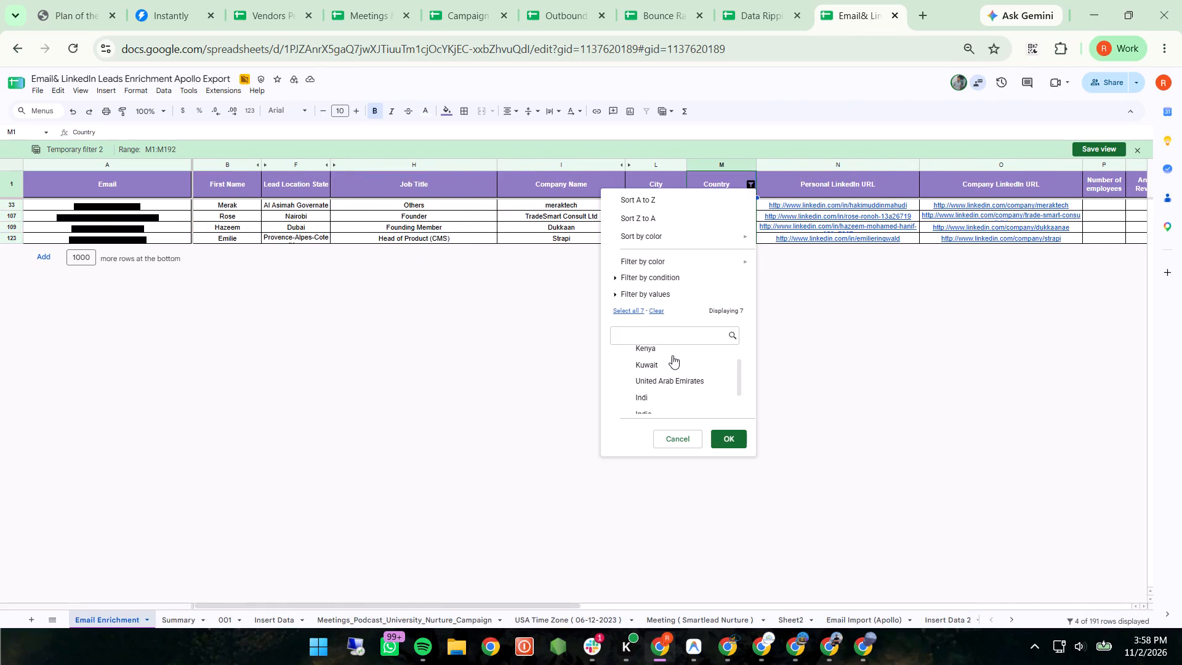
scroll(672, 355, down, 3)
click(662, 398)
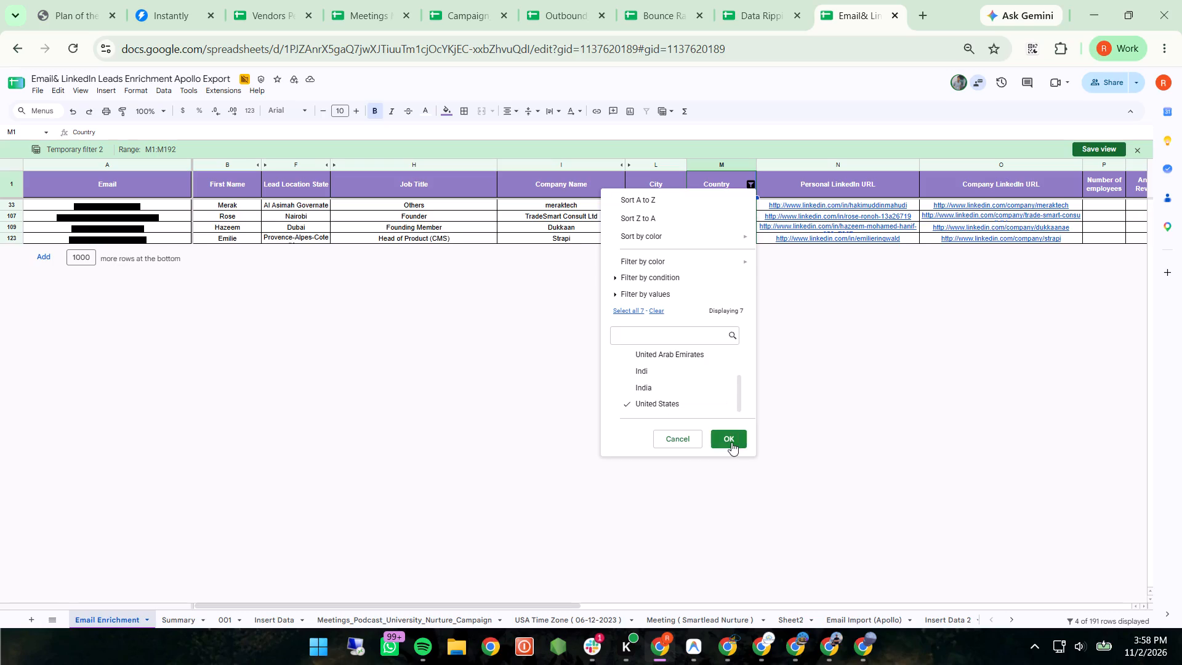
click(731, 442)
Tick the USA checkbox in the first filtered row and copy it down to the other United States rows.
scroll(731, 442, up, 6)
scroll(731, 442, left, 8)
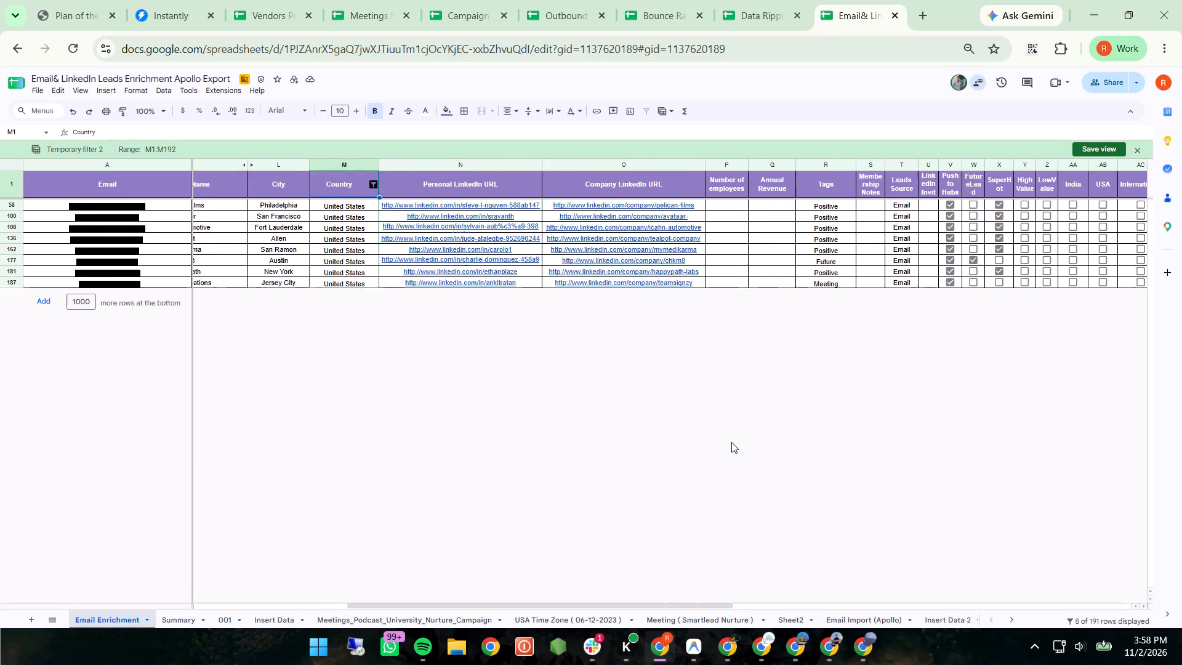
scroll(731, 442, left, 2)
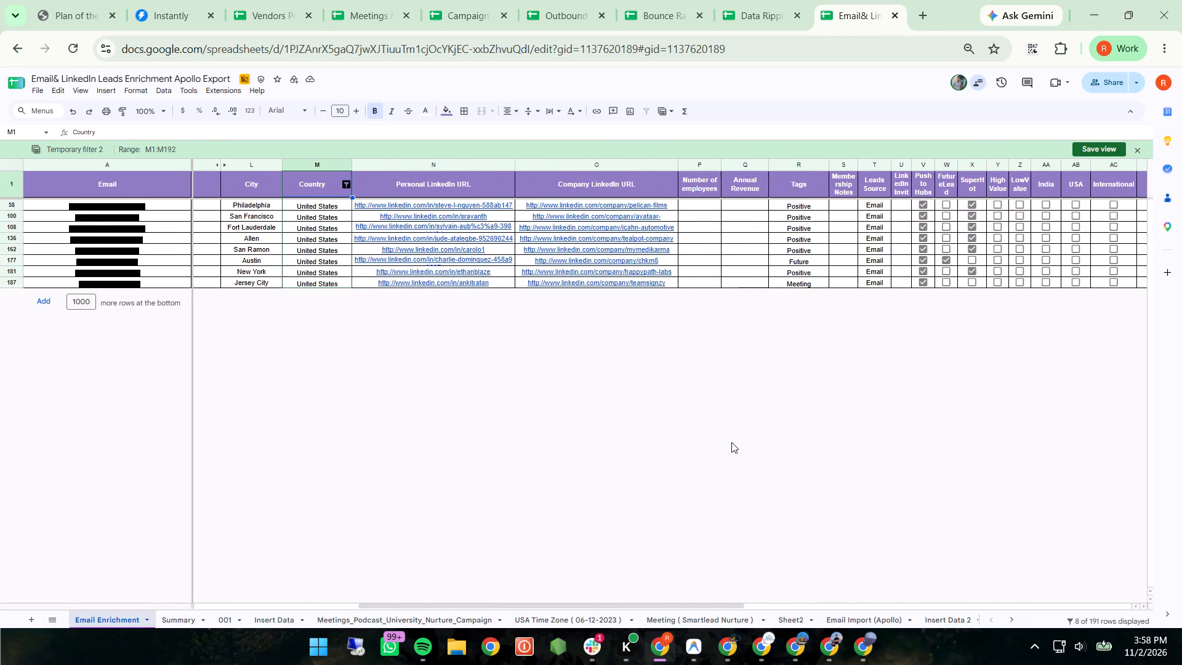
scroll(731, 442, left, 1)
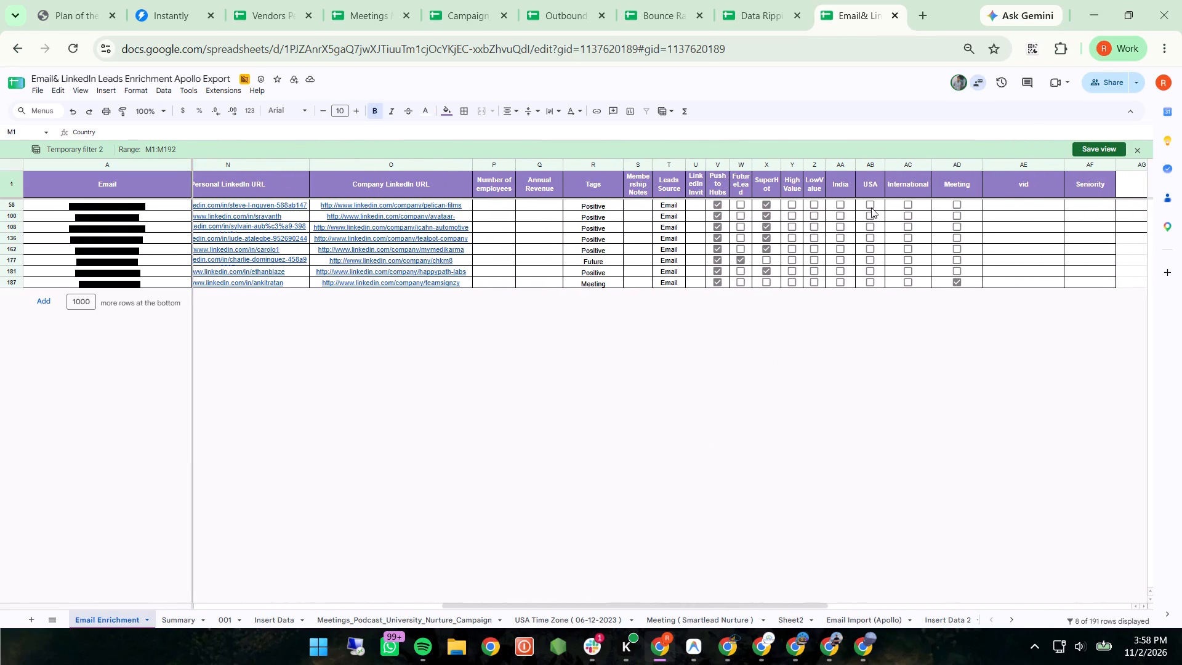
click(871, 208)
key(ctrl+c)
key(ctrl+shift+Down)
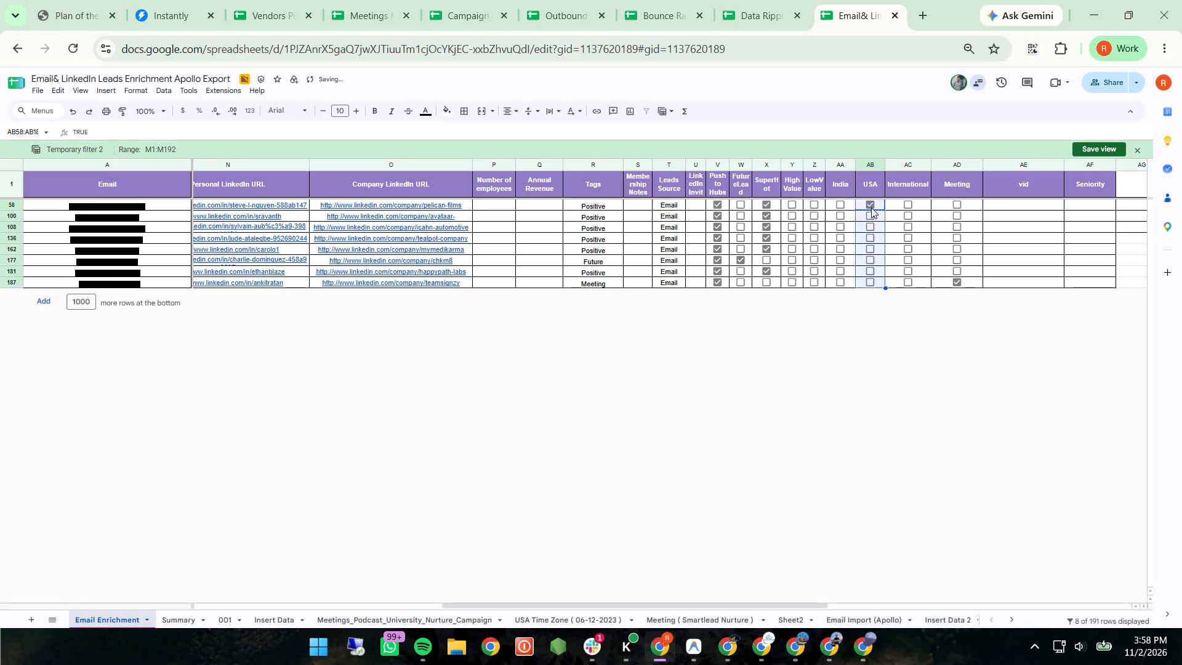
key(ctrl+v)
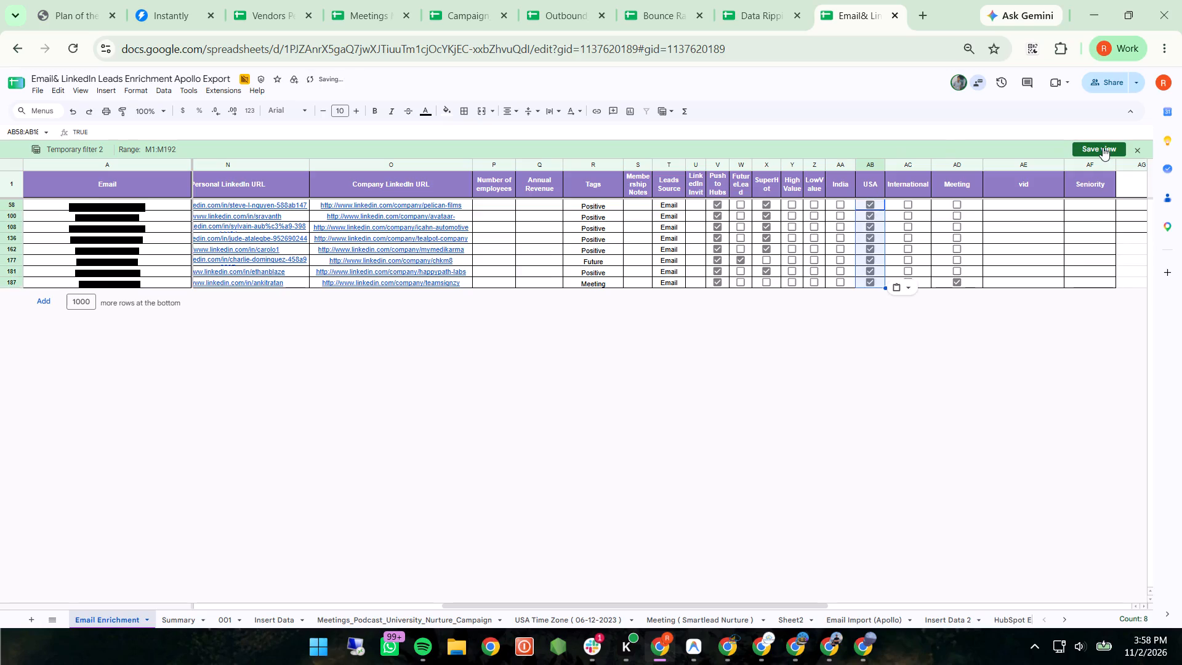
Close the temporary filter view without saving it.
click(1136, 147)
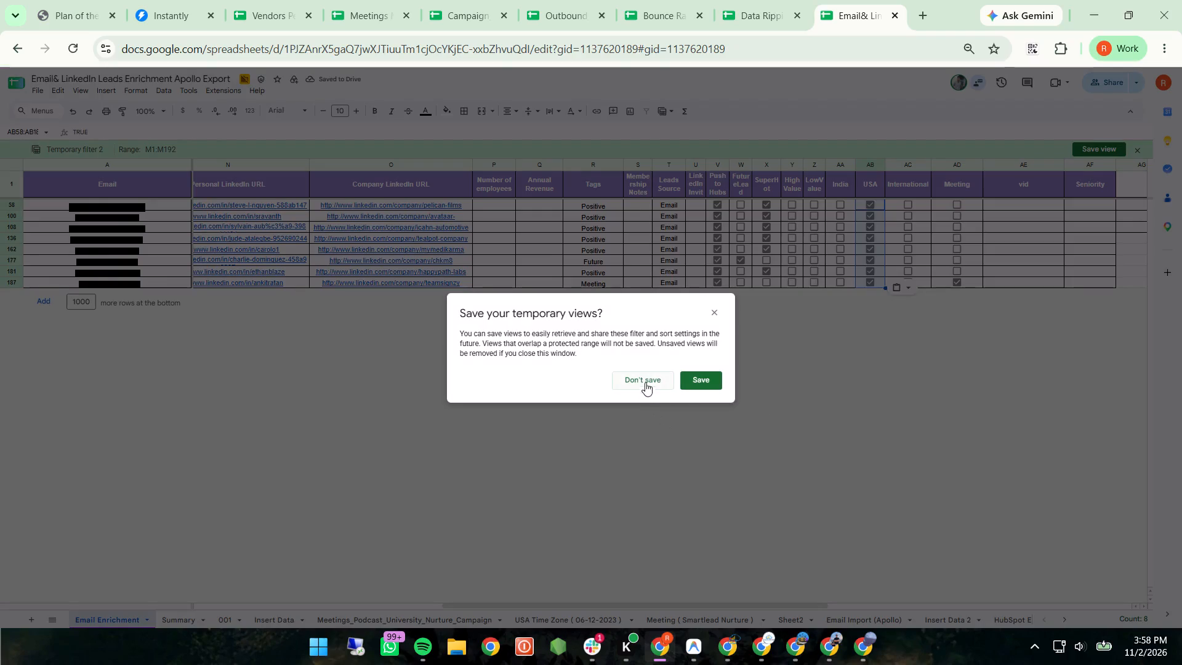
click(645, 379)
Review the unfiltered lead rows, comparing the Tags and Country columns with their ticked checkboxes.
scroll(603, 397, up, 8)
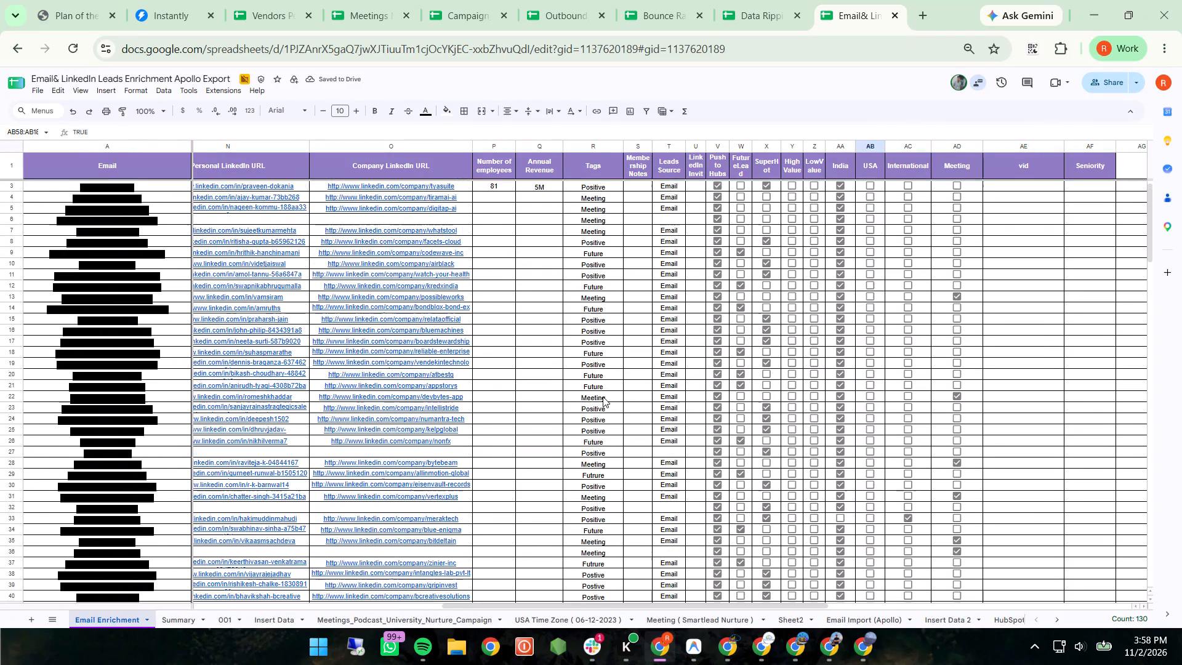
scroll(603, 397, up, 3)
scroll(603, 397, left, 1)
scroll(603, 397, down, 1)
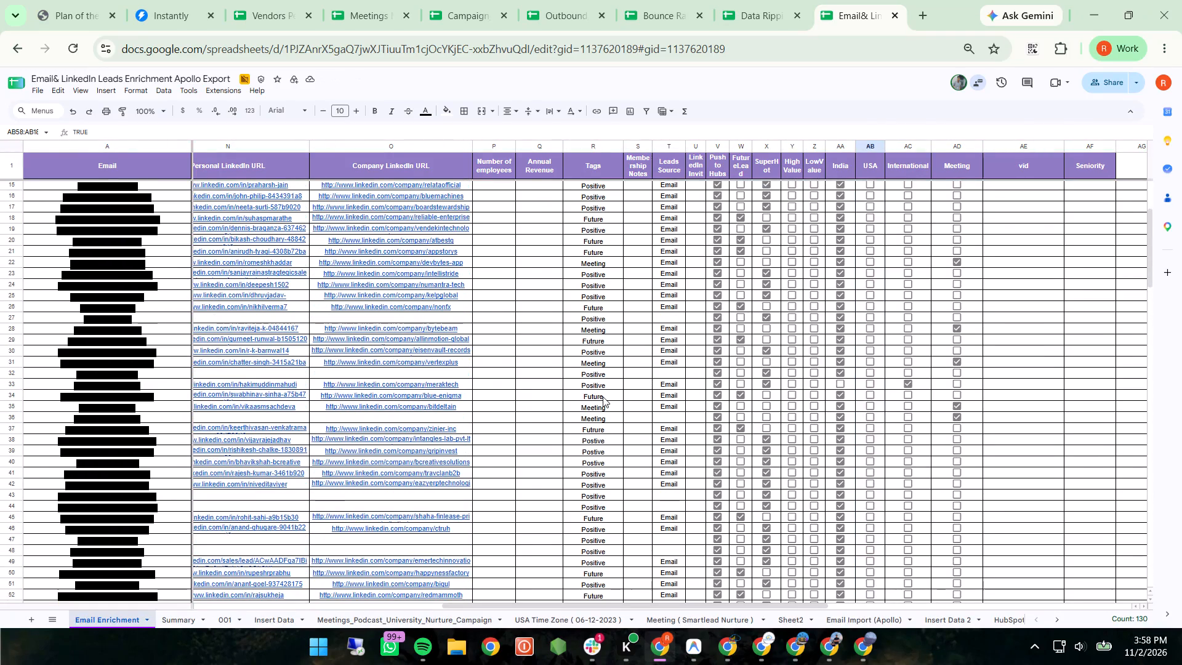
scroll(603, 397, right, 2)
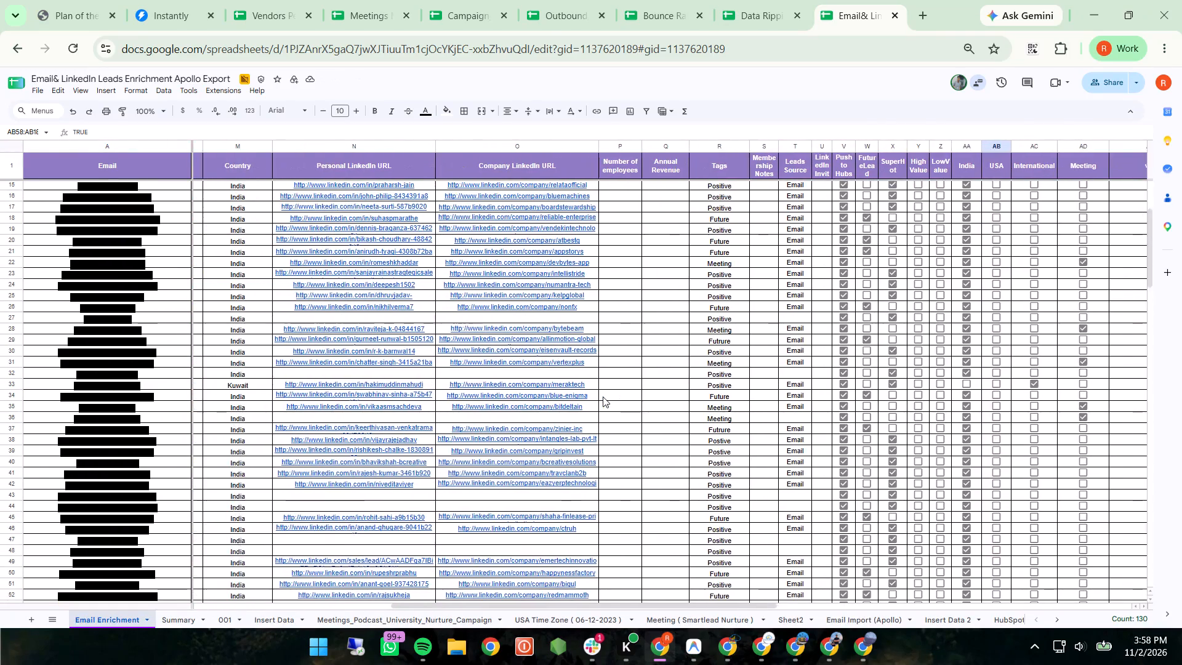
scroll(603, 397, right, 1)
scroll(603, 397, left, 1)
scroll(603, 397, up, 6)
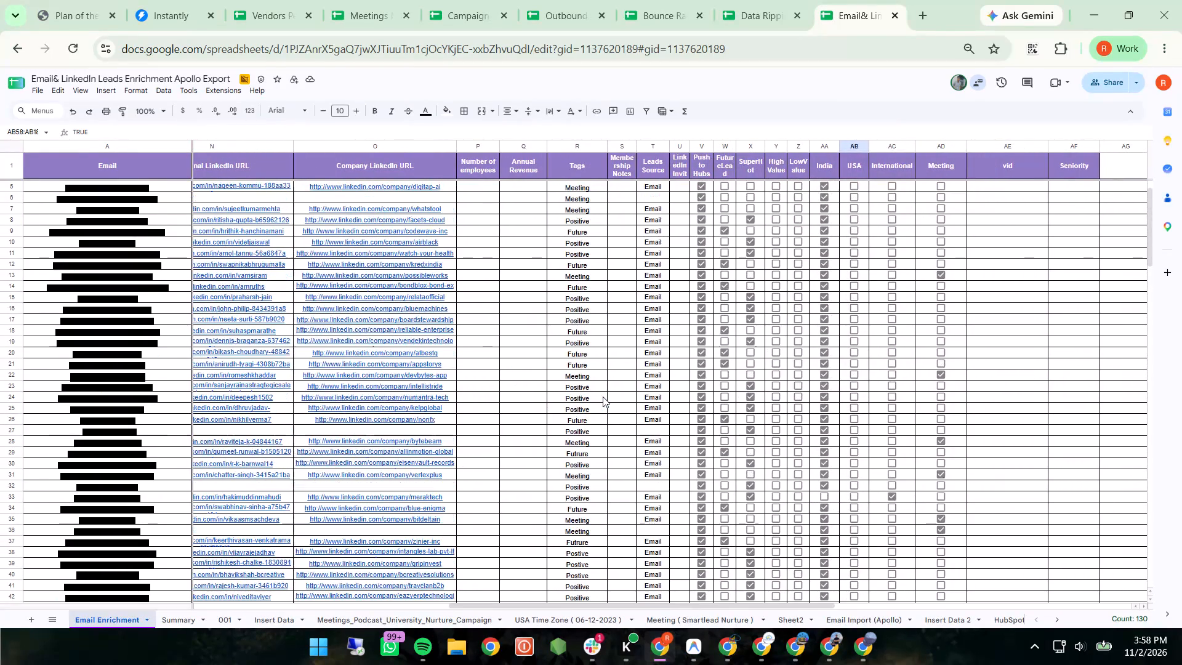
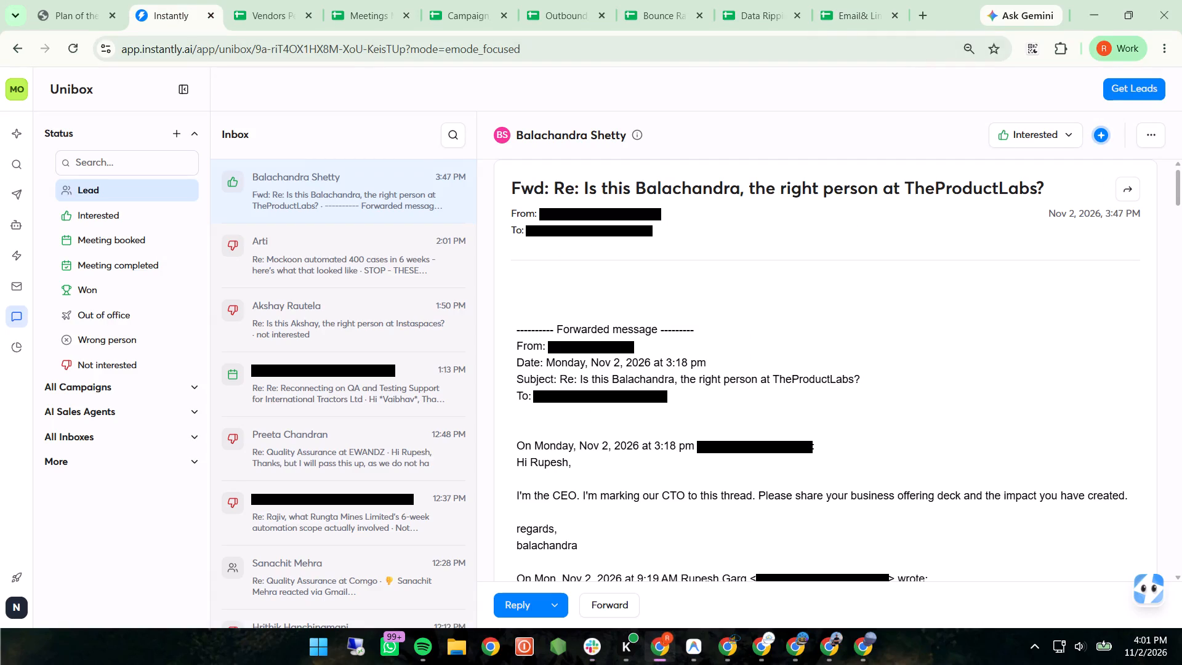
Copy the sender address from the forwarded message's From line in the TheProductLabs email in Instantly's Unibox.
drag(547, 344, 580, 344)
drag(580, 344, 645, 339)
key(ctrl+c)
key(ctrl+c)
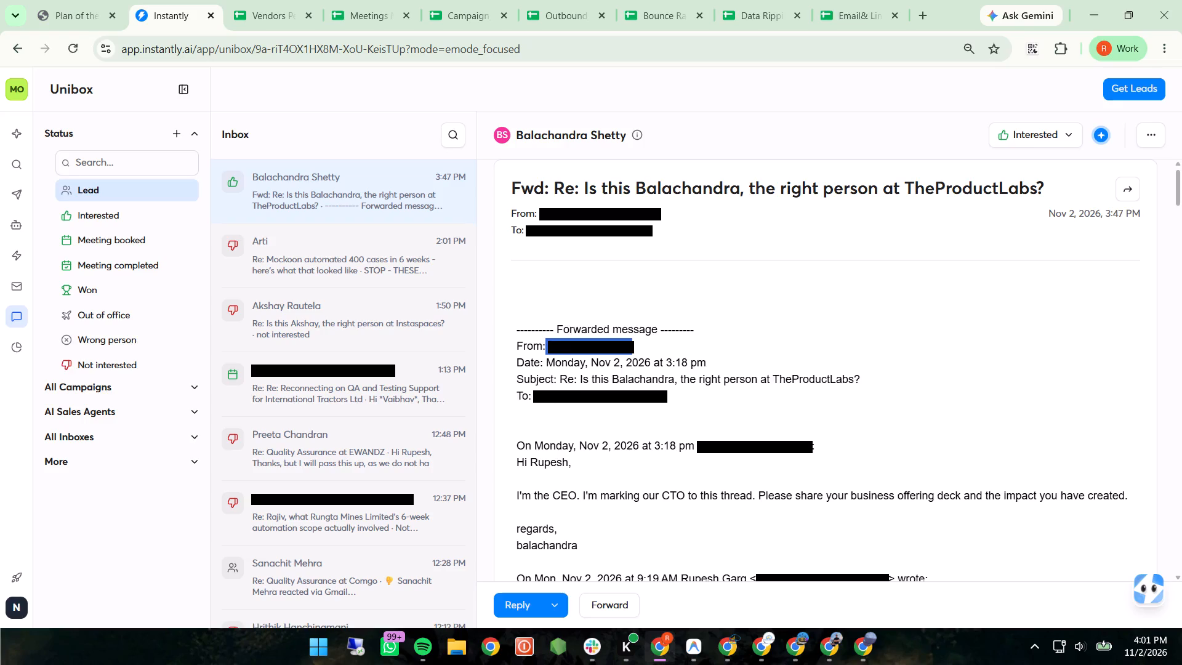
Copy the recipient address from the forwarded message's To line and read on through the quoted TheProductLabs thread.
drag(535, 398, 673, 395)
key(ctrl+c)
key(ctrl+c)
key(ctrl+c)
scroll(673, 395, down, 1)
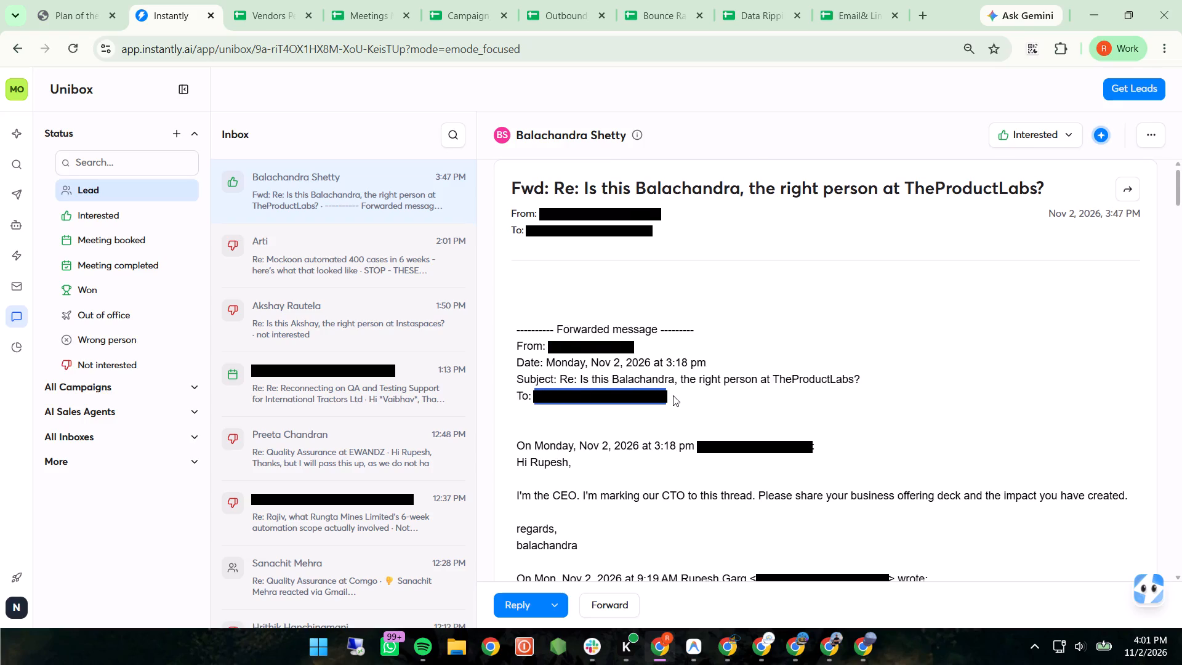
scroll(673, 395, down, 2)
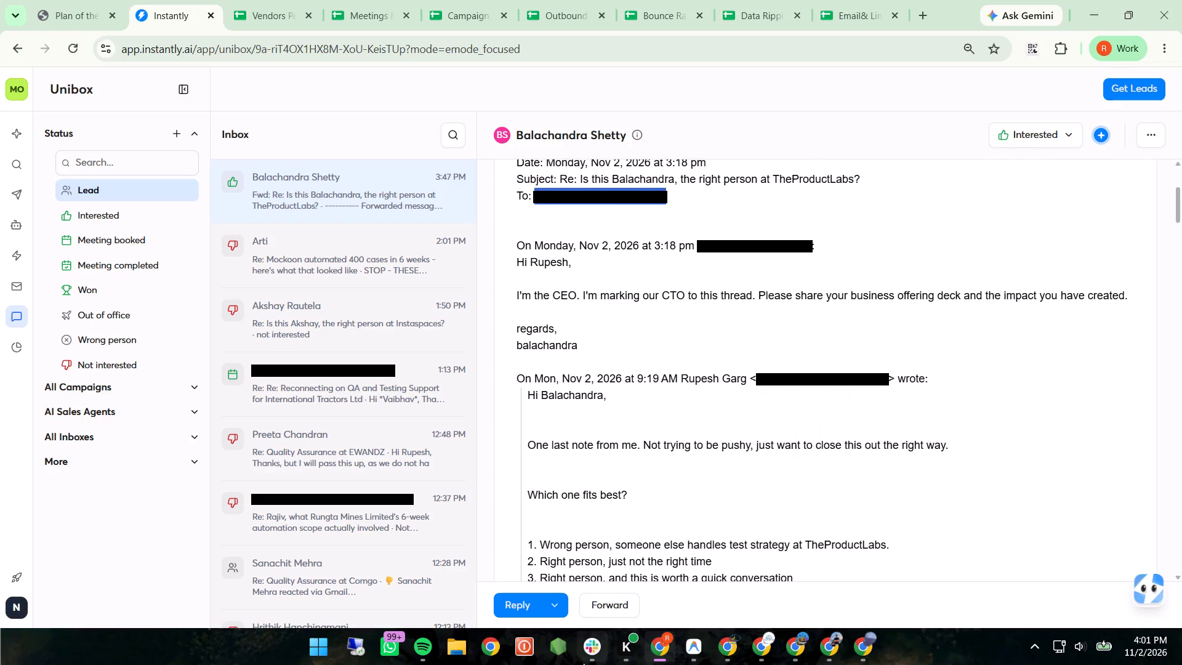
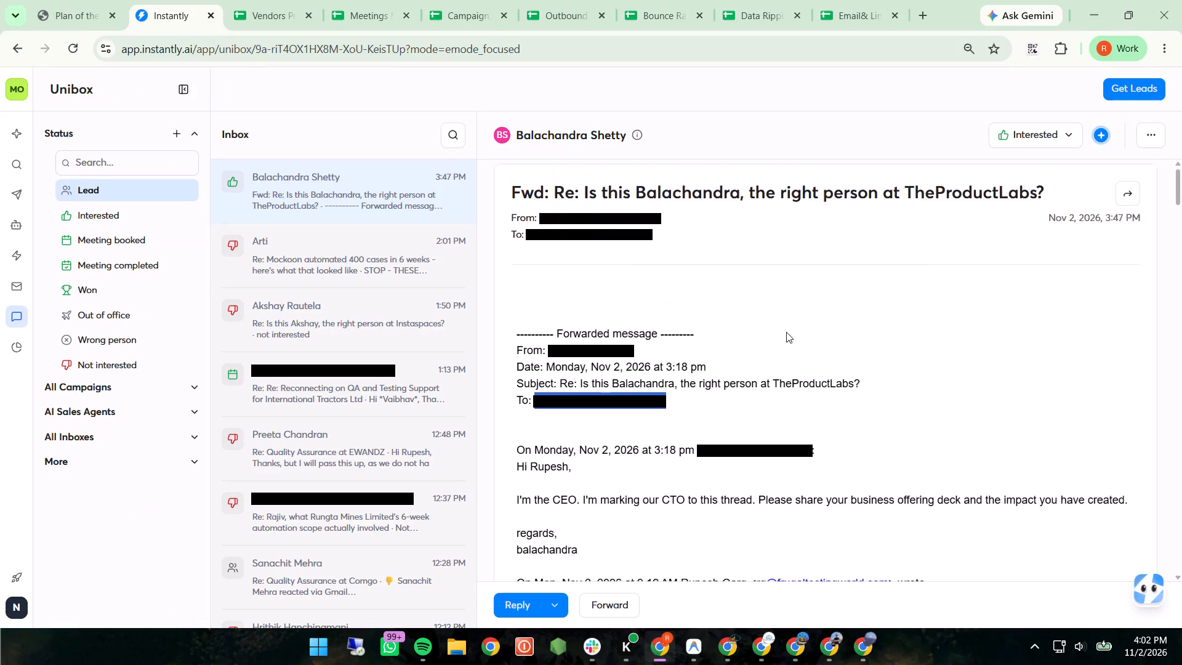
Examine the forwarded TheProductLabs email and its quoted earlier outreach messages, returning to the start of the forwarded message.
click(747, 348)
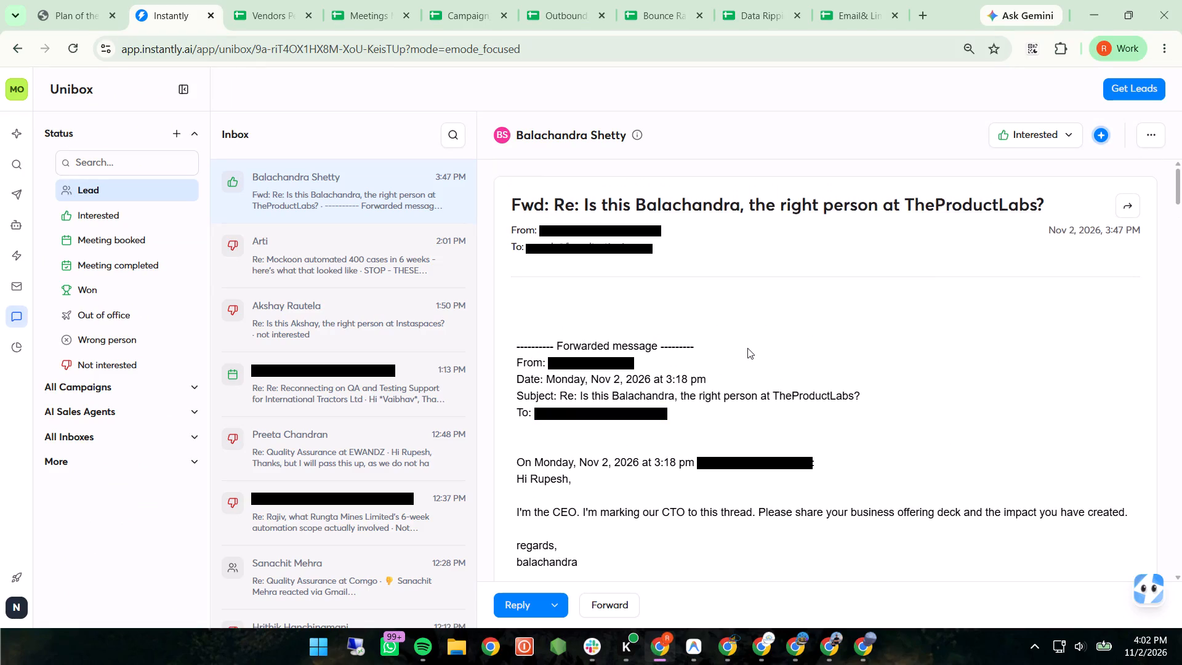
scroll(747, 348, down, 6)
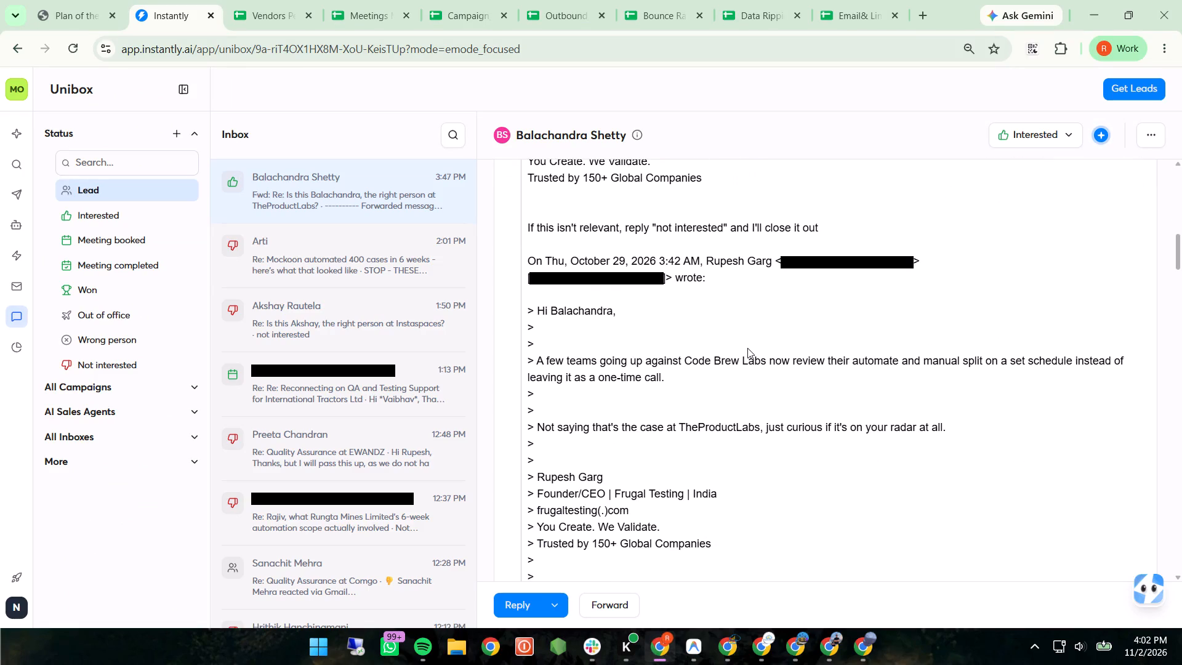
scroll(747, 348, down, 3)
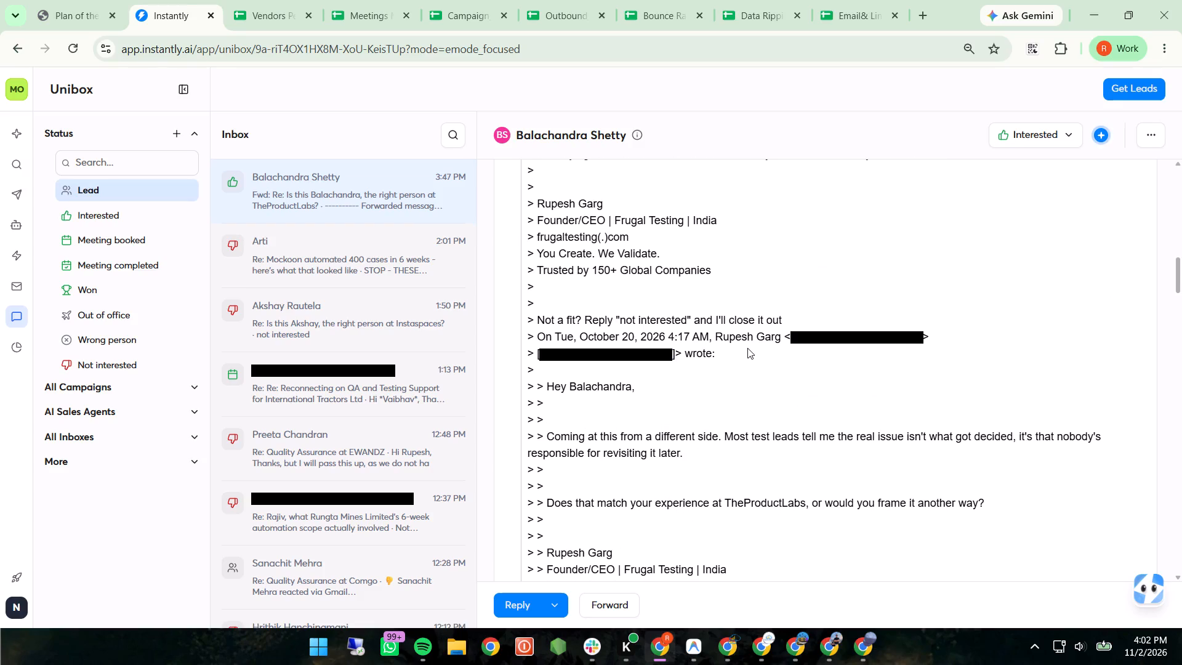
scroll(747, 348, down, 4)
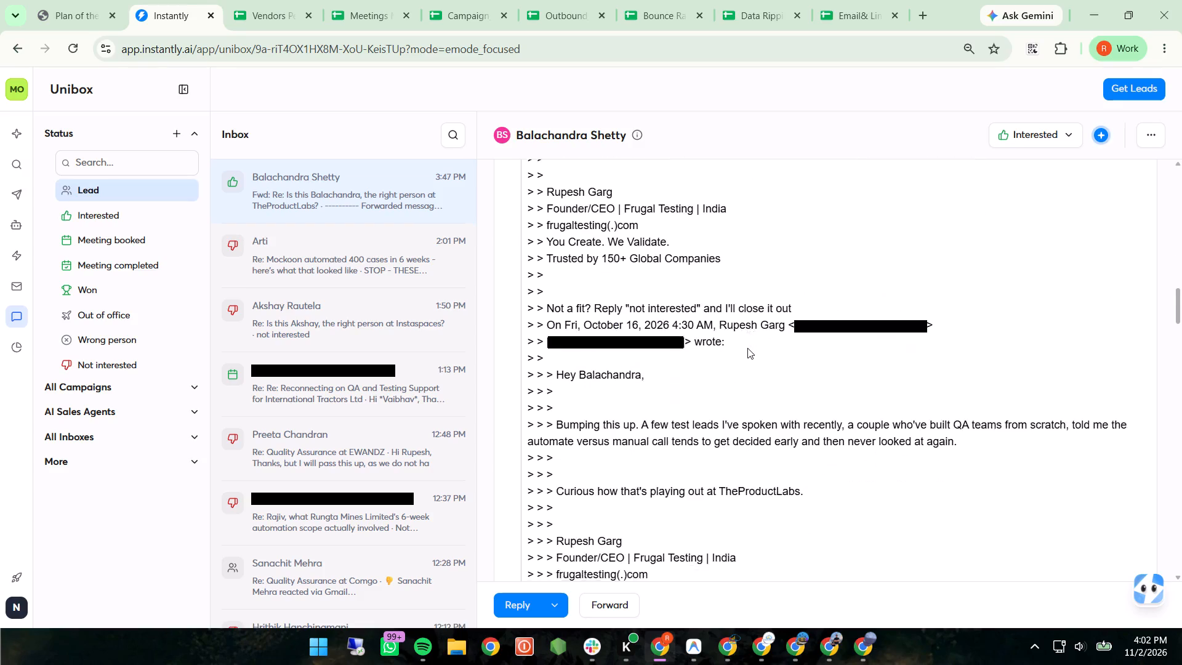
scroll(747, 348, down, 3)
scroll(747, 348, up, 11)
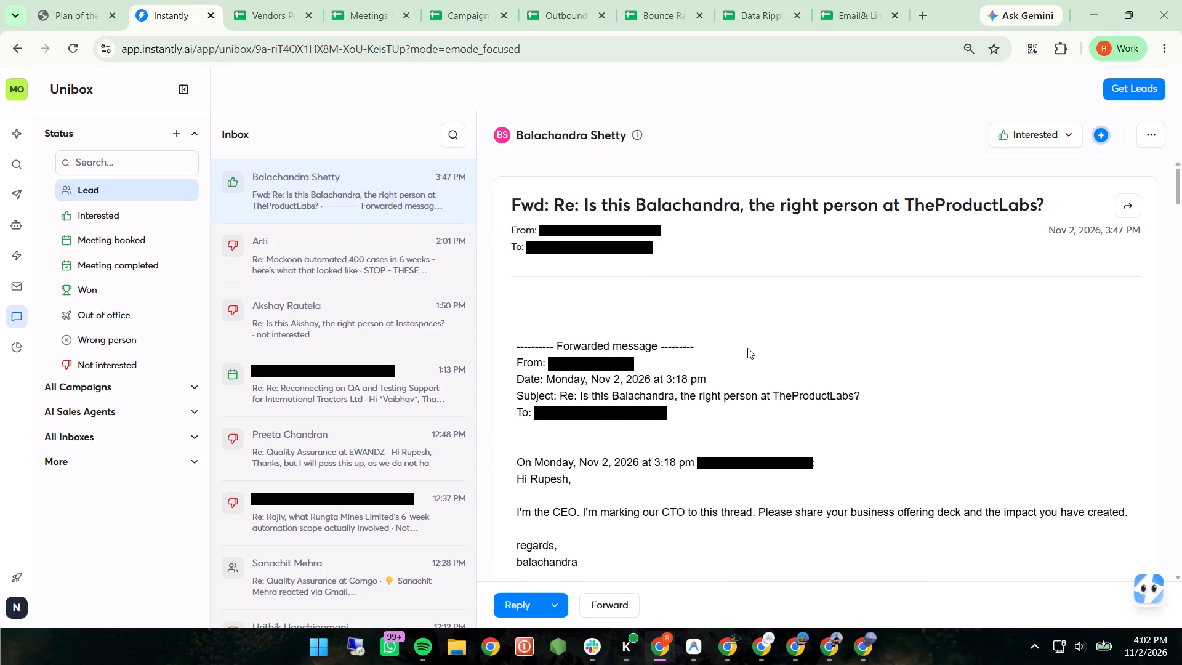
scroll(747, 348, up, 8)
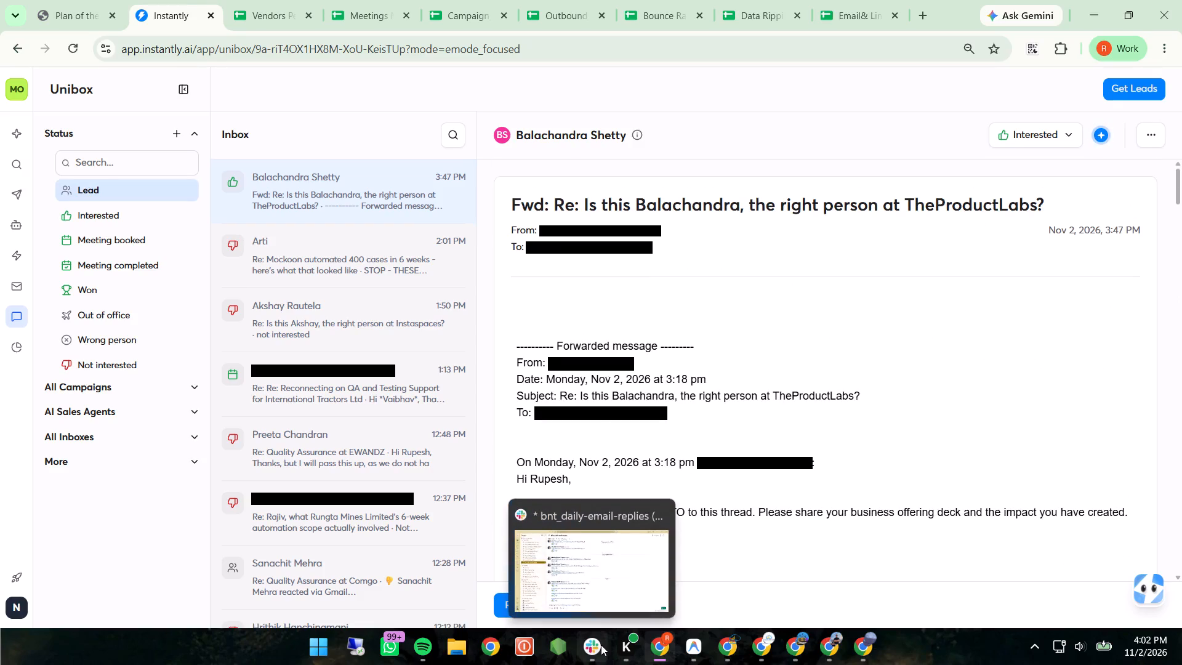